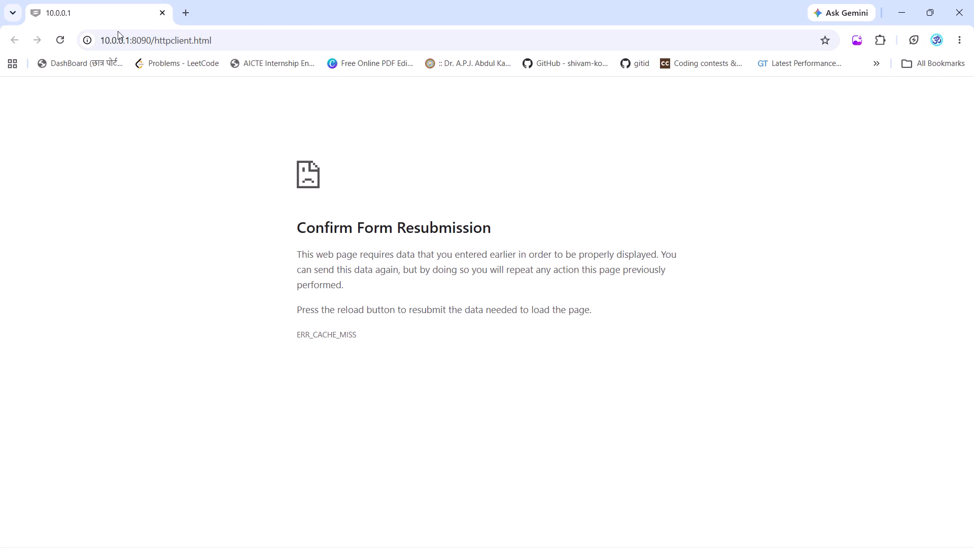
Replace the 10.0.0.1 tab with a new one and open the bookmarked Canva Free Online PDF Editor page in it.
{"action": "left_click_drag", "start_coordinate": [70, 39], "coordinate": [164, 11]}
{"action": "left_click_drag", "start_coordinate": [164, 11], "coordinate": [181, 10]}
{"action": "left_click", "coordinate": [181, 10]}
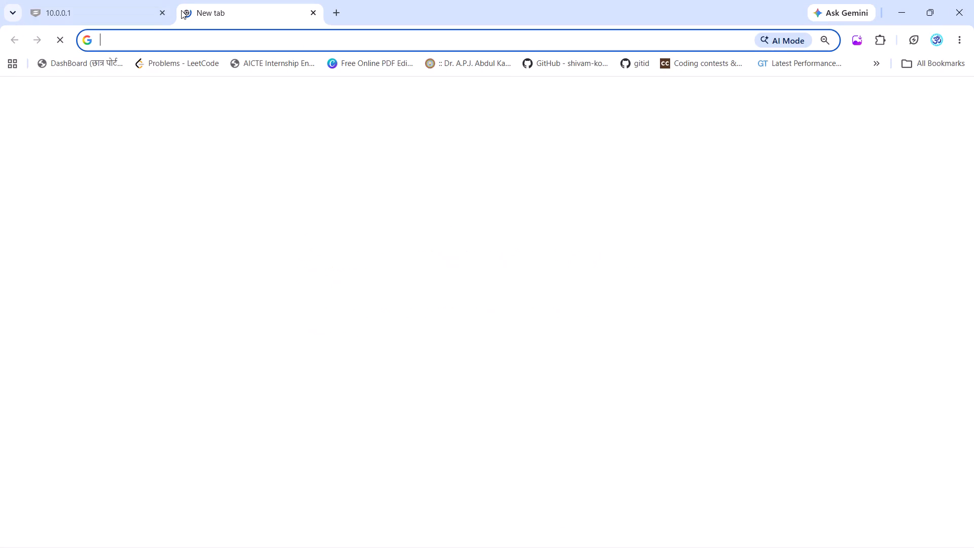
{"action": "left_click", "coordinate": [162, 13]}
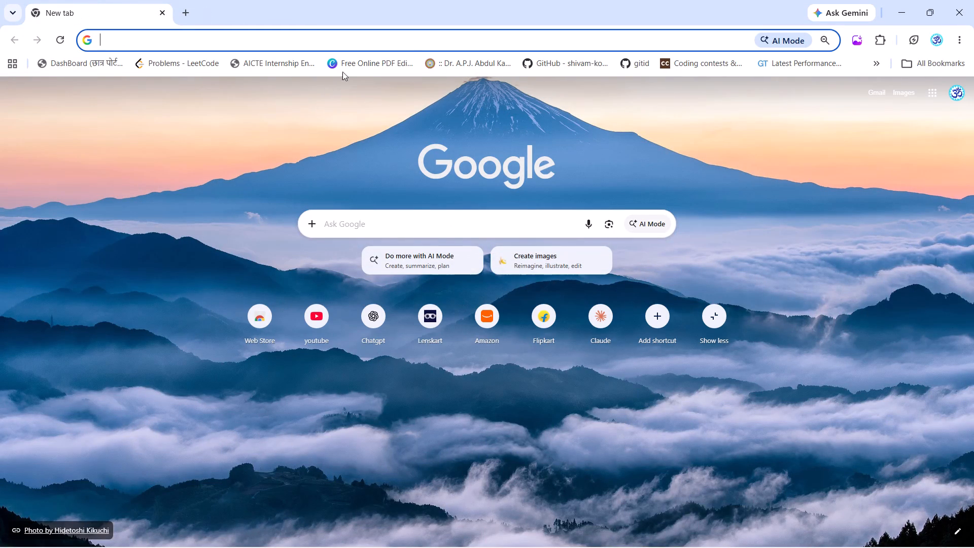
{"action": "left_click", "coordinate": [346, 64]}
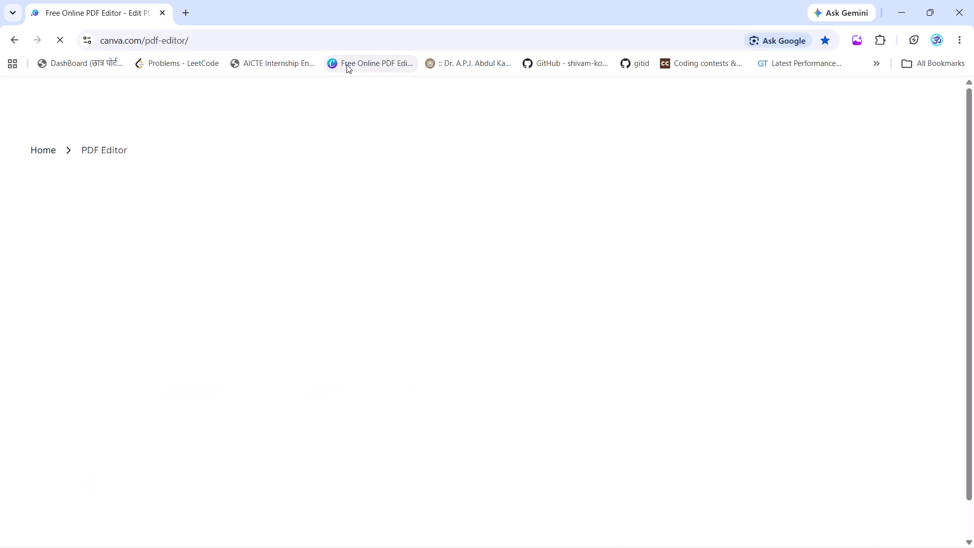
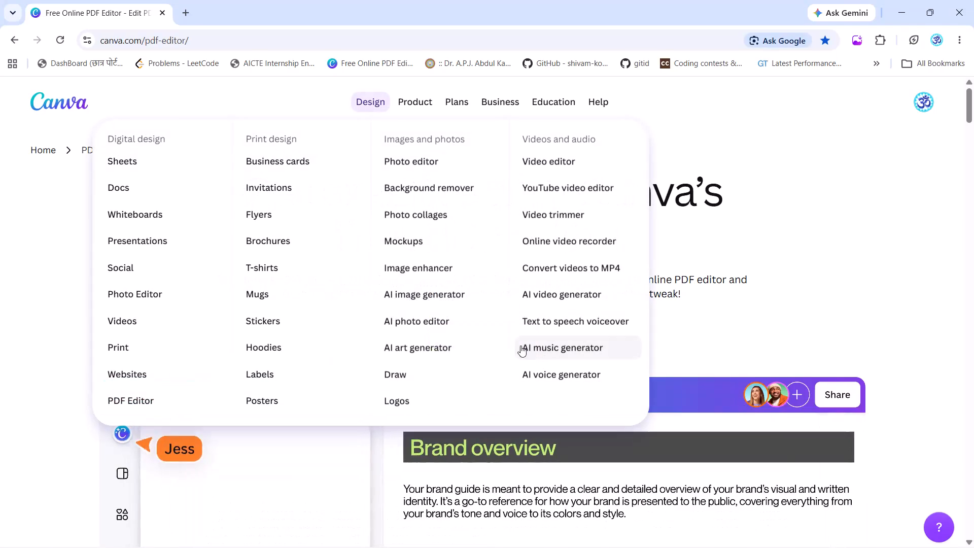
Go to the Canva home page and open the most recently edited A4 internship report from the recent designs.
{"action": "left_click", "coordinate": [768, 252]}
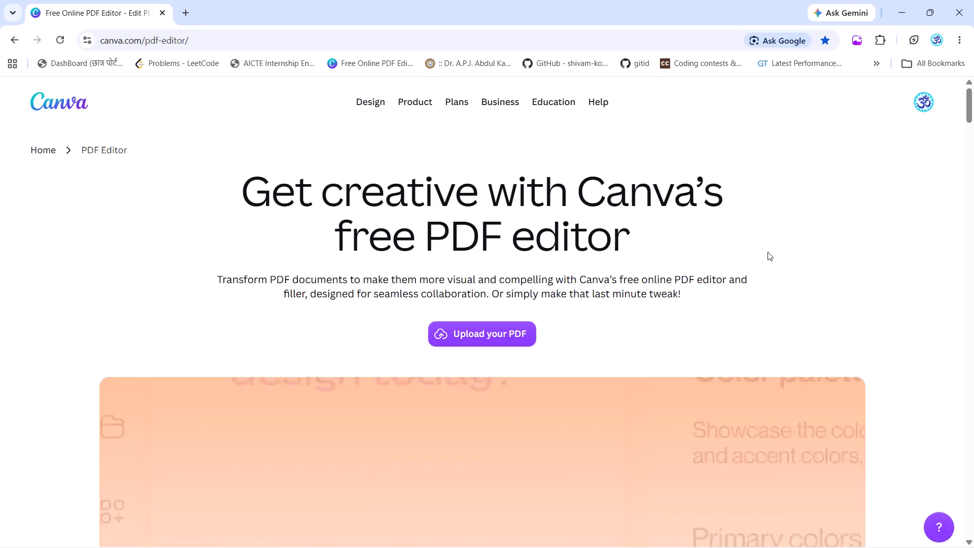
{"action": "left_click", "coordinate": [37, 153]}
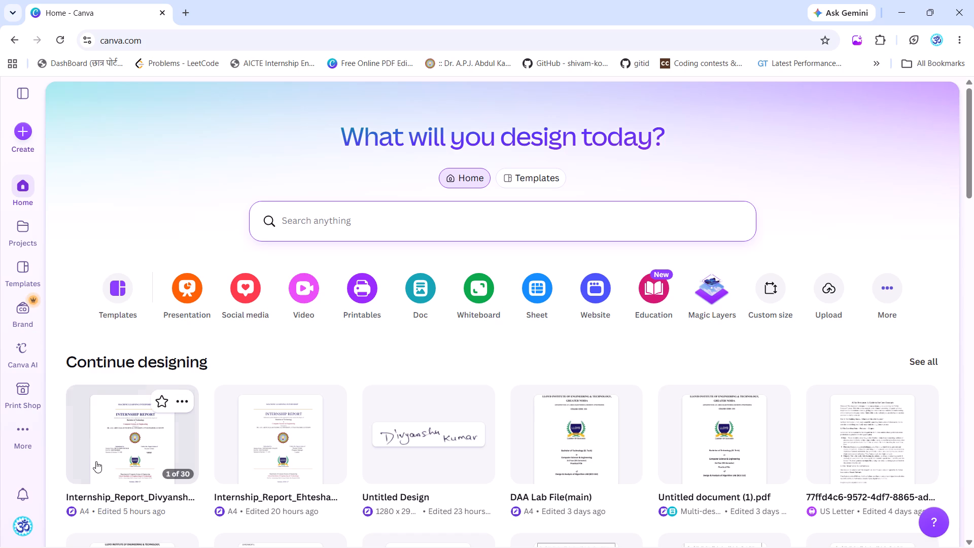
{"action": "scroll", "coordinate": [96, 461], "scroll_direction": "down", "scroll_amount": 2}
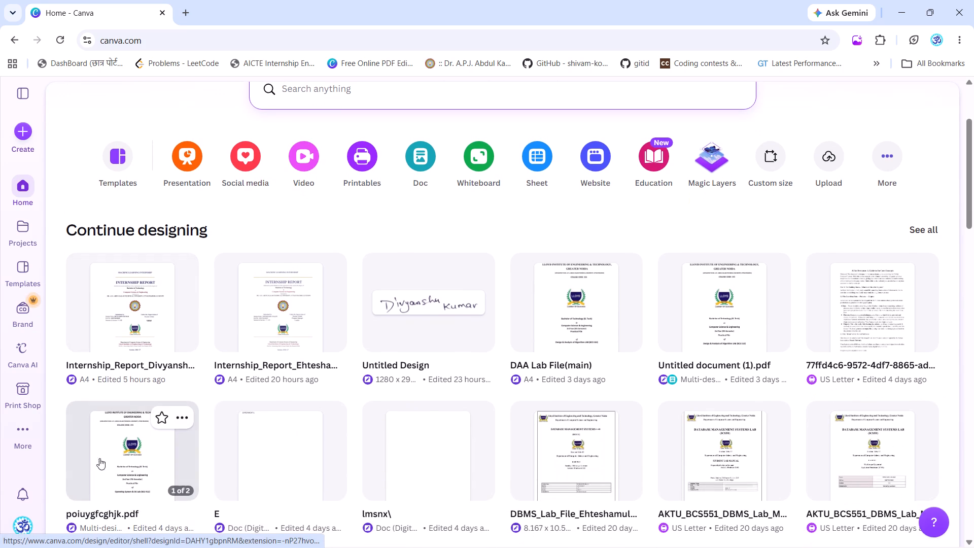
{"action": "left_click", "coordinate": [166, 321]}
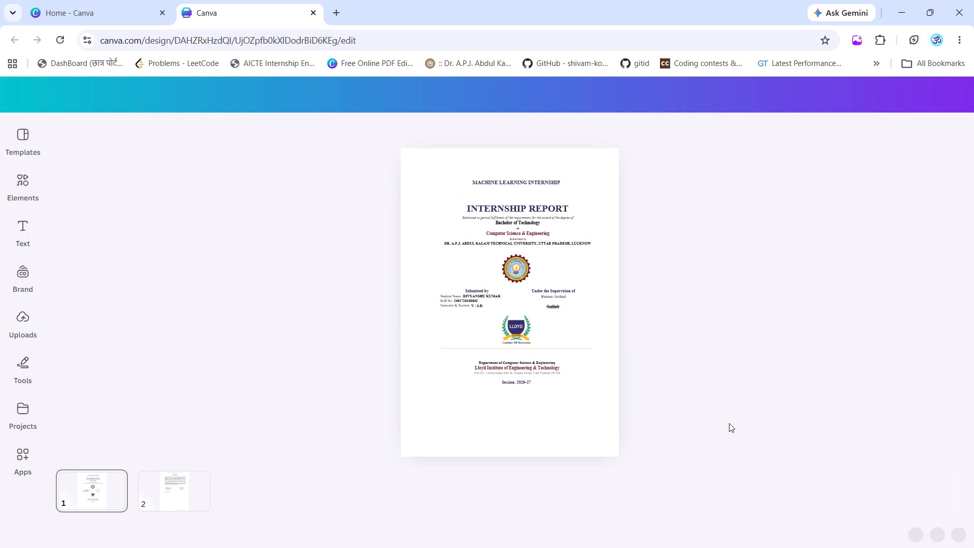
Look through the internship report's first five pages, examining the cover, certificate, completion certificate and acknowledgement.
{"action": "scroll", "coordinate": [729, 423], "scroll_direction": "down", "scroll_amount": 1}
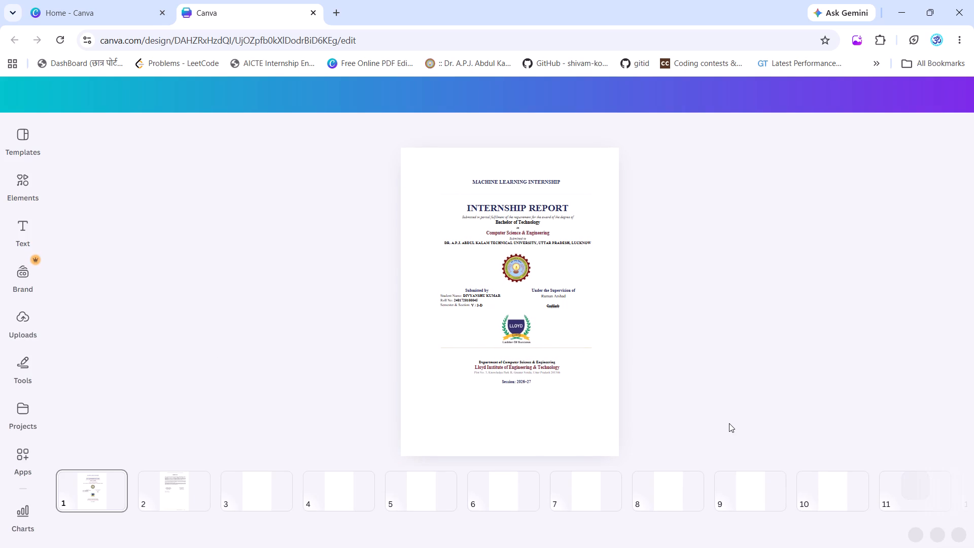
{"action": "scroll", "coordinate": [729, 423], "scroll_direction": "down", "scroll_amount": 1}
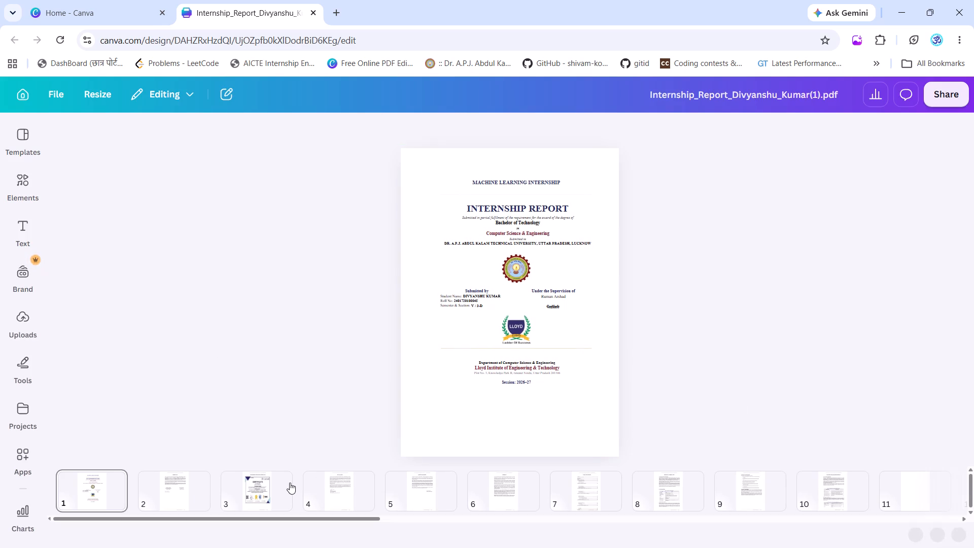
{"action": "key", "text": "0"}
{"action": "key", "text": "Right"}
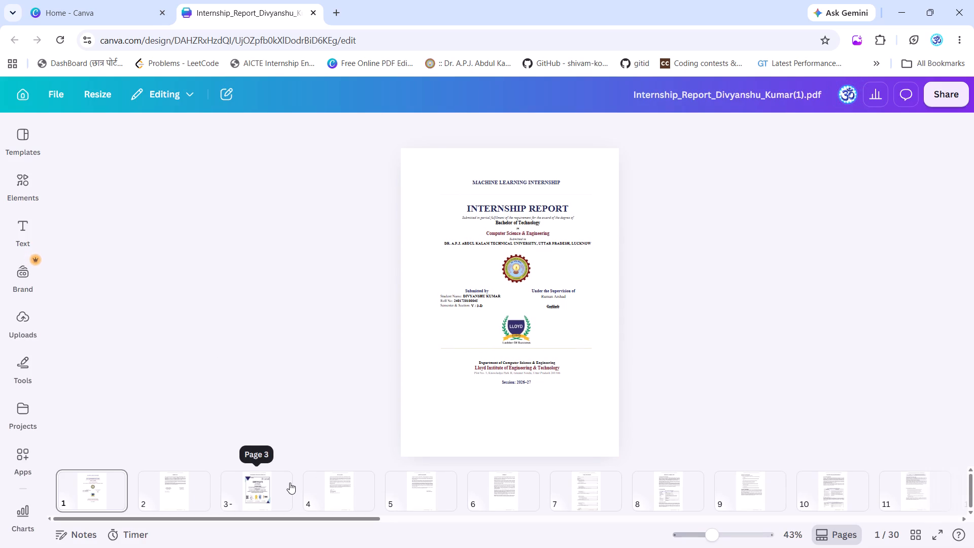
{"action": "key", "text": "Right"}
{"action": "left_click", "coordinate": [184, 492]}
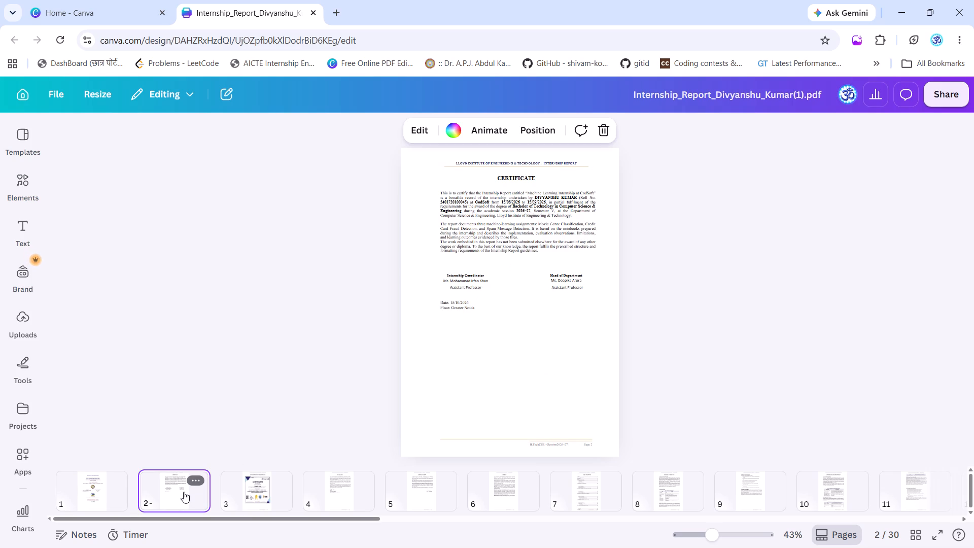
{"action": "key", "text": "Left"}
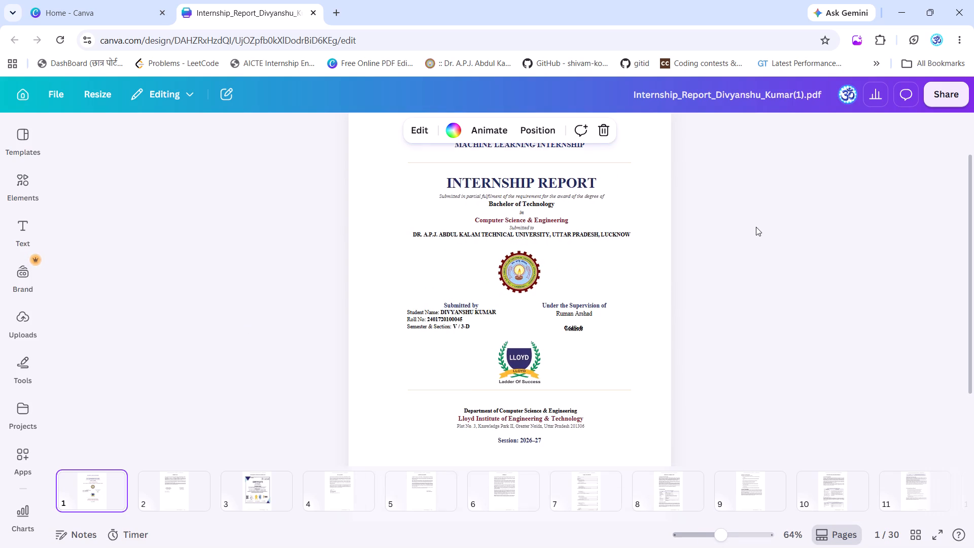
{"action": "left_click", "coordinate": [426, 491]}
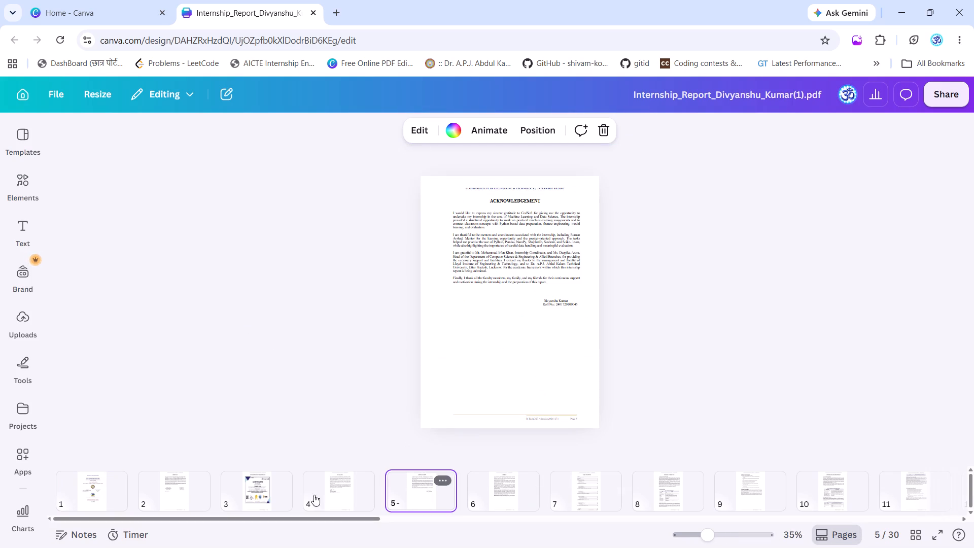
{"action": "left_click", "coordinate": [268, 494]}
{"action": "left_click", "coordinate": [171, 498]}
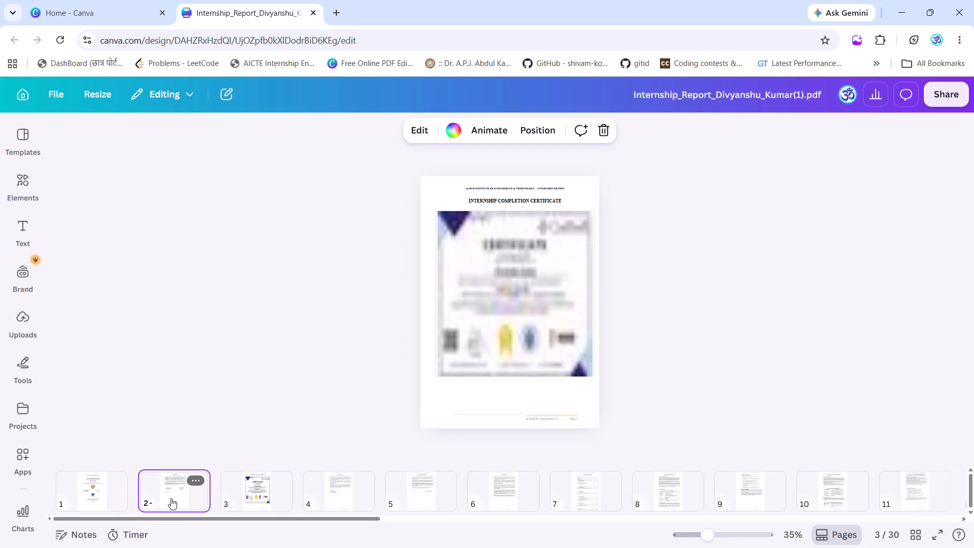
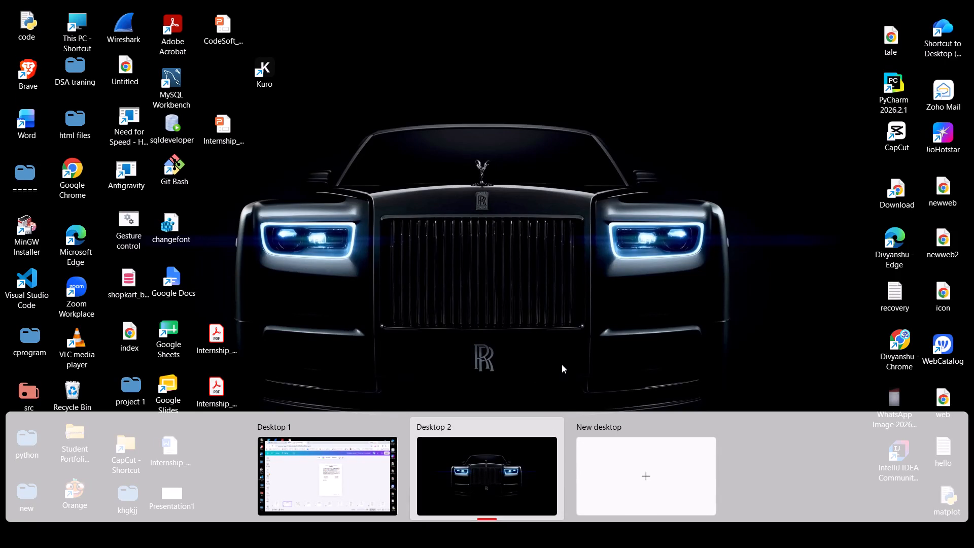
Close the empty second virtual desktop and return to the internship report in the Chrome window.
{"action": "left_click", "coordinate": [545, 428]}
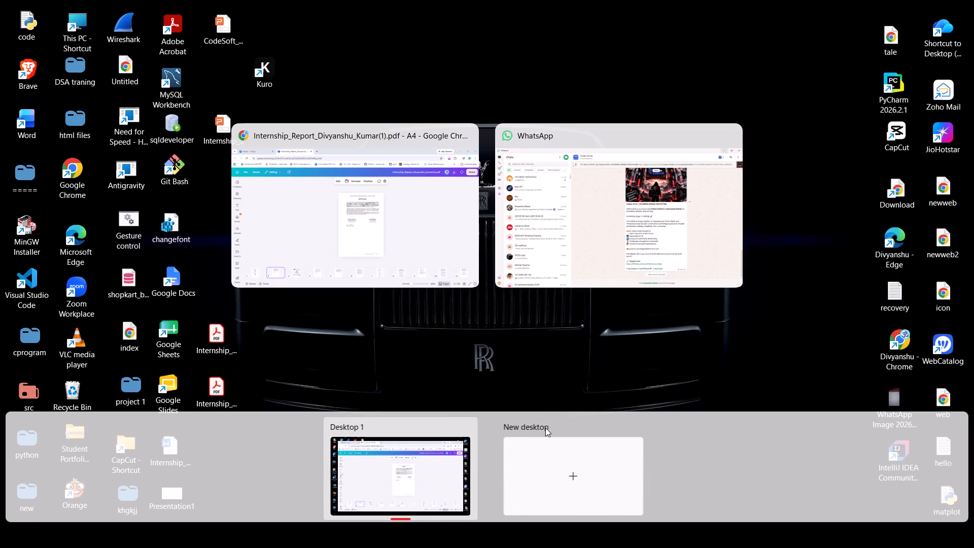
{"action": "left_click", "coordinate": [427, 190]}
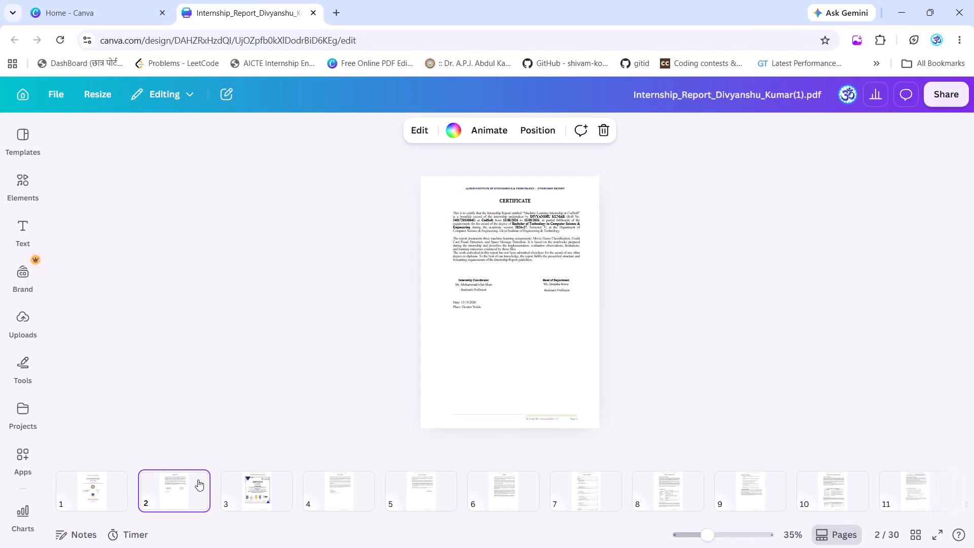
Show the uploaded images beside the report's page 2 certificate and start uploading a new file.
{"action": "left_click", "coordinate": [29, 320]}
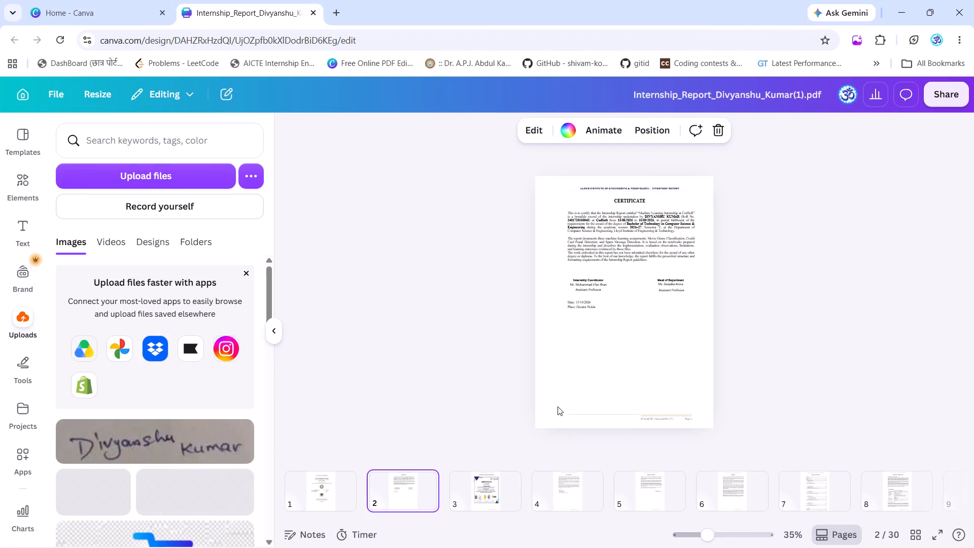
{"action": "left_click", "coordinate": [588, 368]}
{"action": "right_click", "coordinate": [588, 368]}
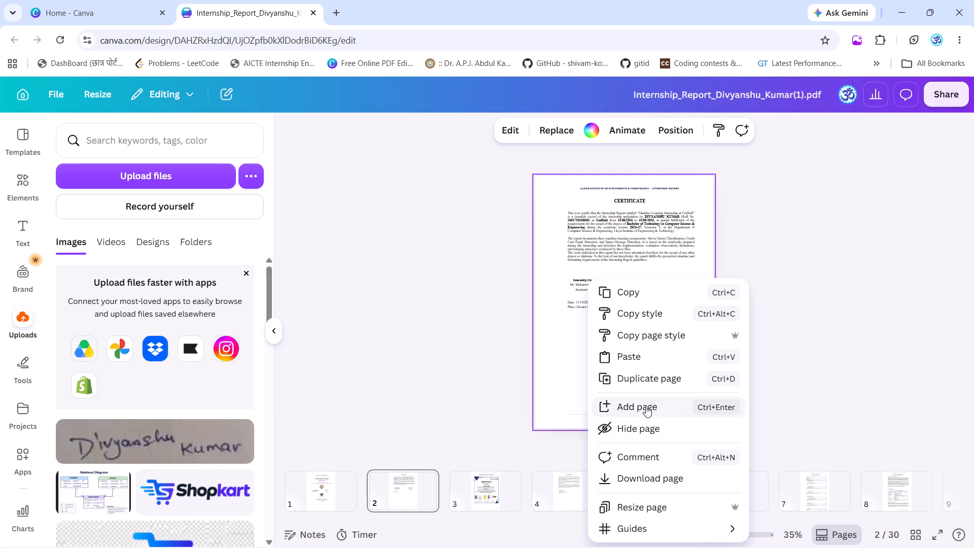
{"action": "left_click", "coordinate": [370, 302]}
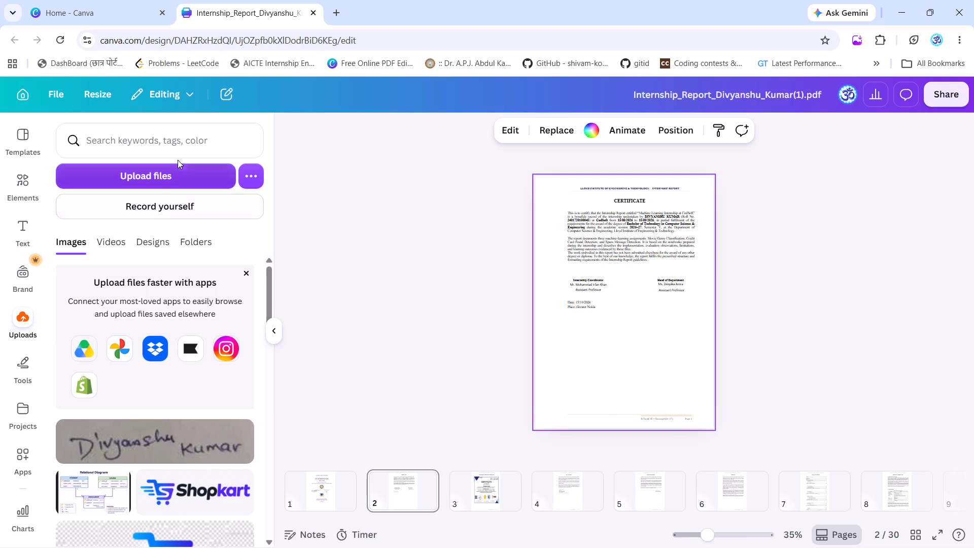
{"action": "left_click", "coordinate": [169, 176]}
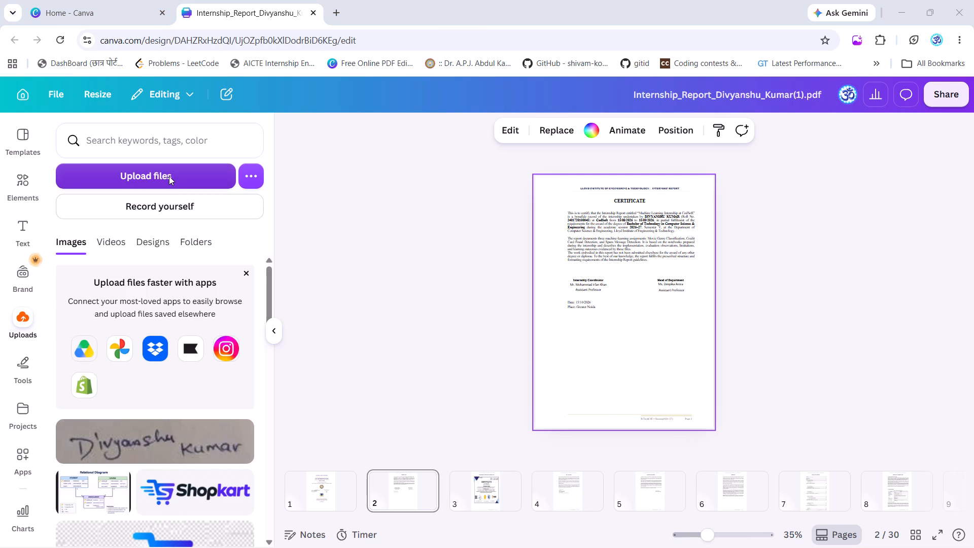
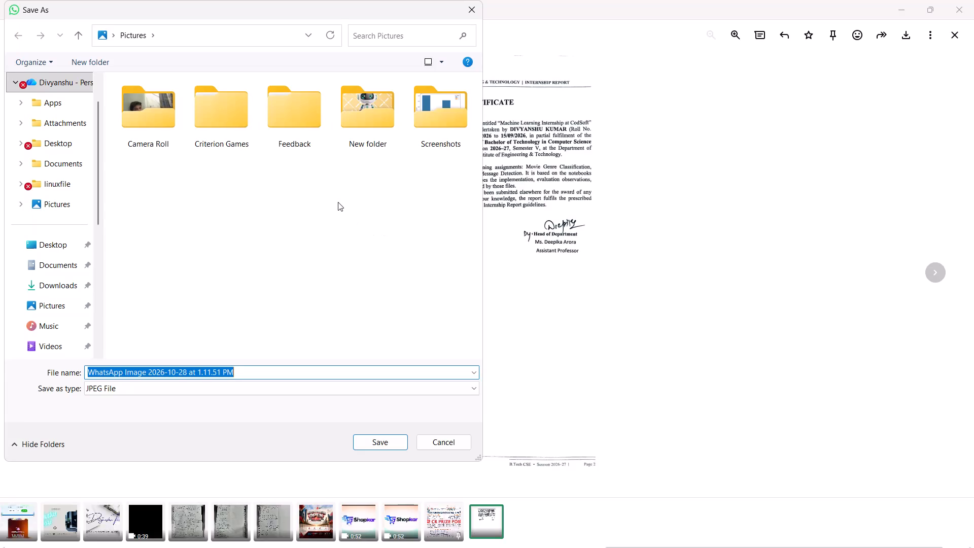
Choose the Pictures folder as the save location for the signed certificate image from WhatsApp.
{"action": "left_click", "coordinate": [56, 311]}
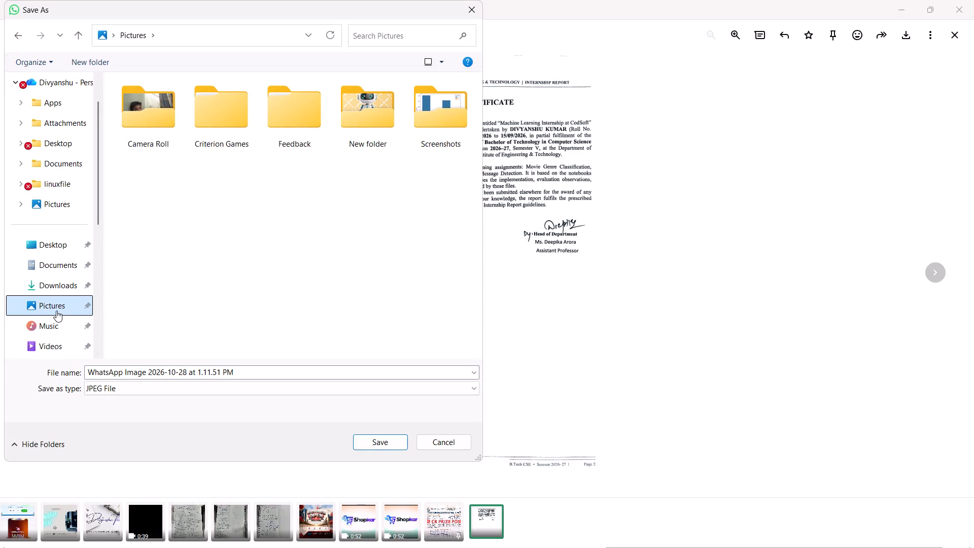
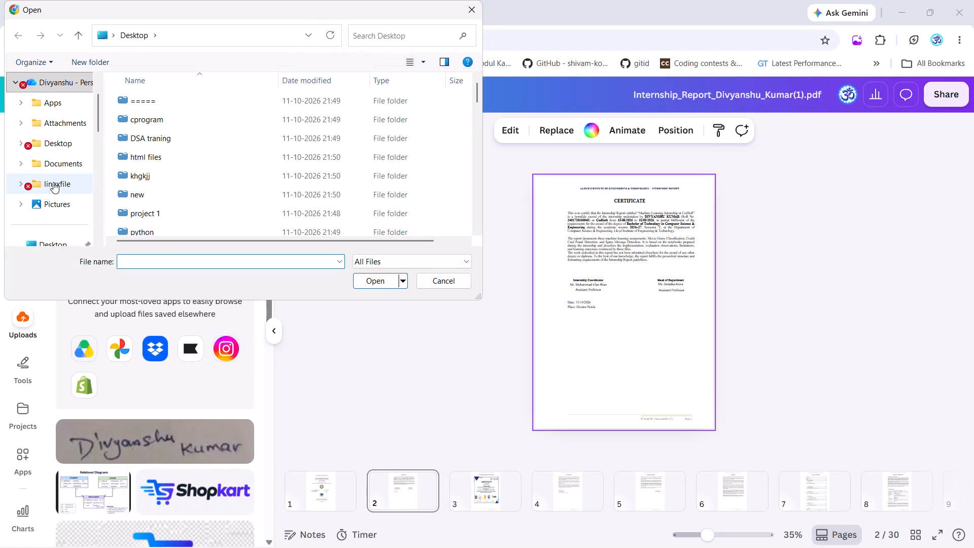
Upload the certificate image "WhatsApp Image 2026-10-28 at 1.11.51 PM" from the Pictures folder to the design's uploads.
{"action": "left_click", "coordinate": [57, 242]}
{"action": "key", "text": "Down"}
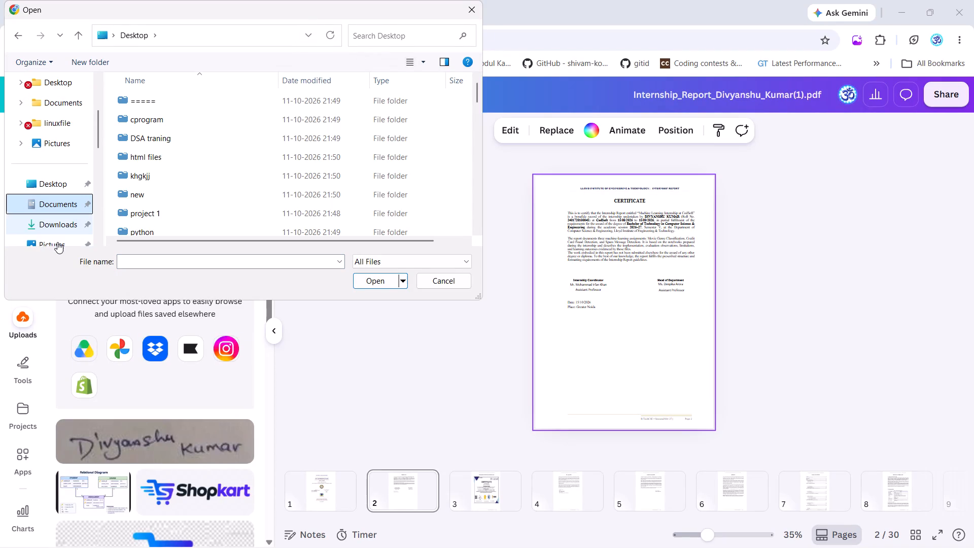
{"action": "key", "text": "Down"}
{"action": "key", "text": "Down"}
{"action": "key", "text": "Return"}
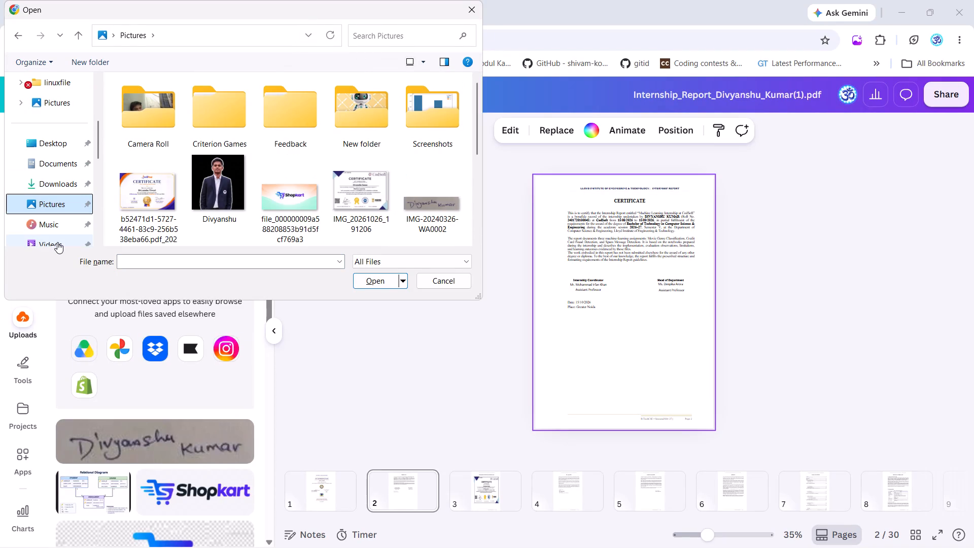
{"action": "scroll", "coordinate": [299, 184], "scroll_direction": "down", "scroll_amount": 7}
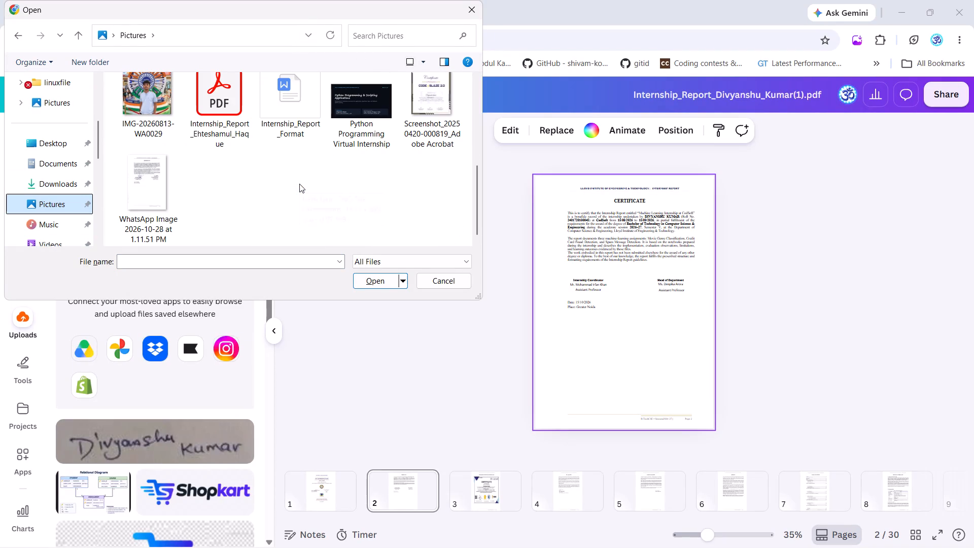
{"action": "left_click", "coordinate": [140, 181]}
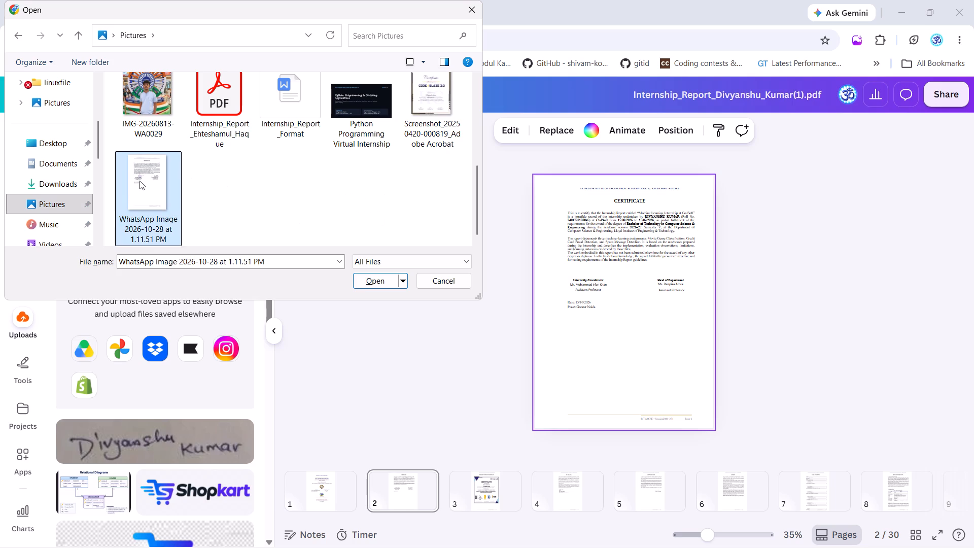
{"action": "left_click", "coordinate": [367, 272]}
{"action": "left_click", "coordinate": [384, 282]}
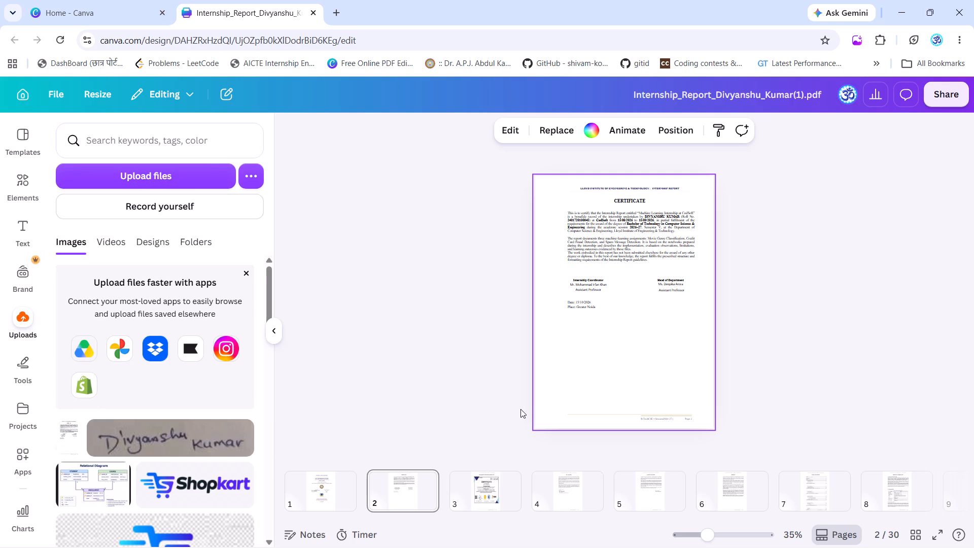
Clear the selection on the page 2 certificate.
{"action": "left_click", "coordinate": [652, 263]}
{"action": "left_click", "coordinate": [775, 315]}
{"action": "left_click", "coordinate": [775, 315]}
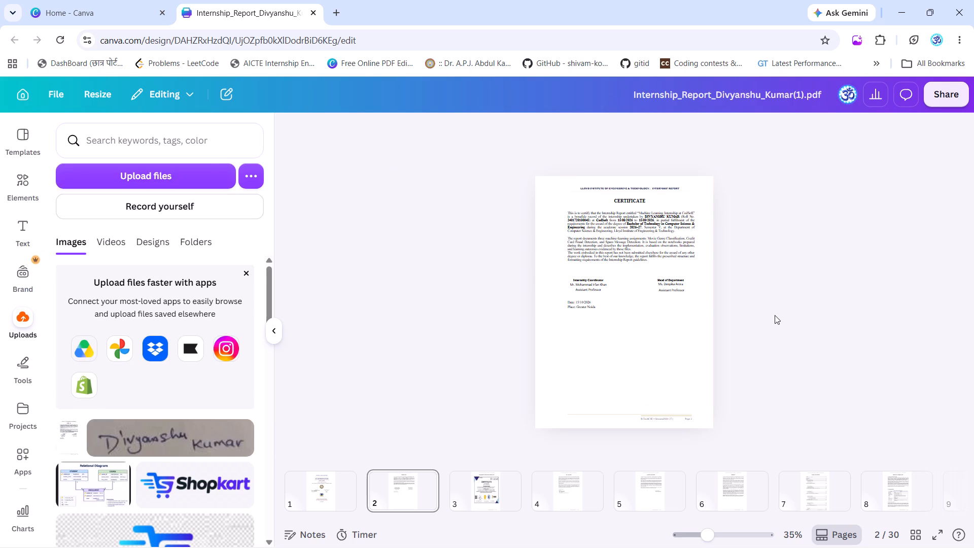
Add a blank page directly after the unsigned certificate on page 2.
{"action": "right_click", "coordinate": [775, 315]}
{"action": "left_click", "coordinate": [890, 287]}
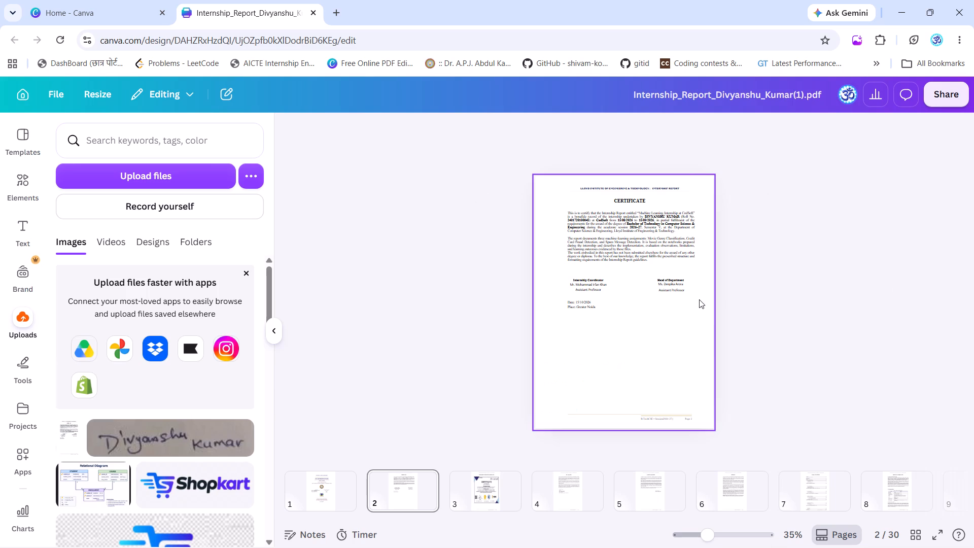
{"action": "left_click", "coordinate": [699, 299]}
{"action": "right_click", "coordinate": [699, 299]}
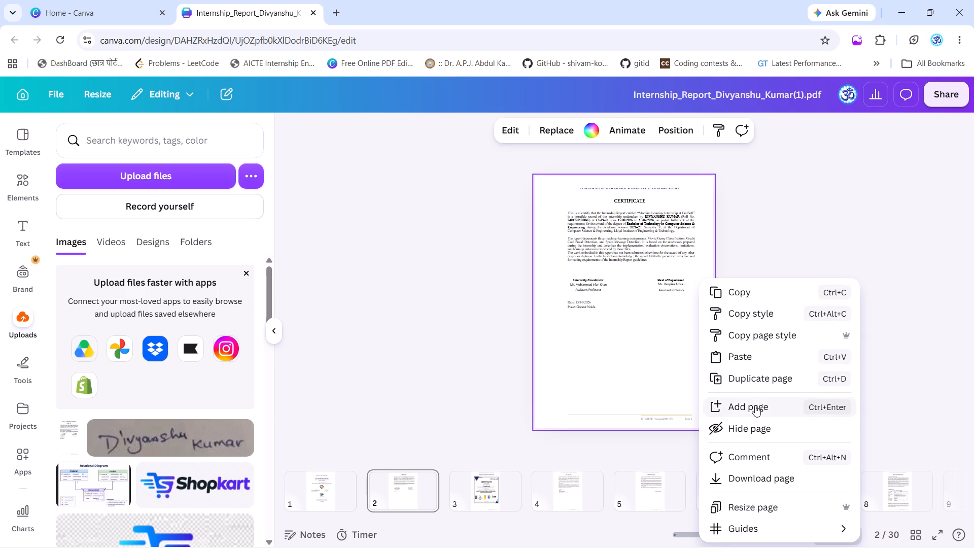
{"action": "left_click", "coordinate": [755, 405]}
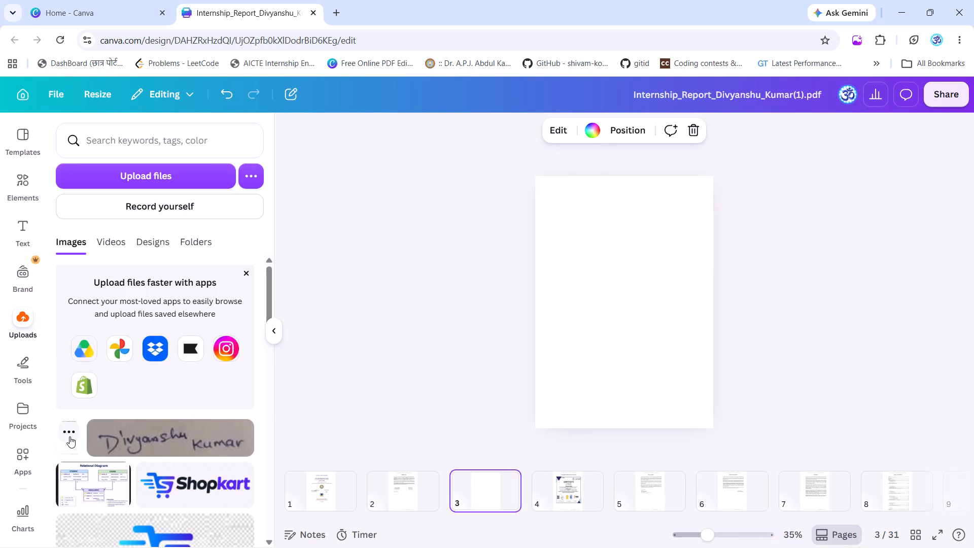
Place the uploaded scan of the signed certificate on the blank page 3.
{"action": "left_click", "coordinate": [69, 436]}
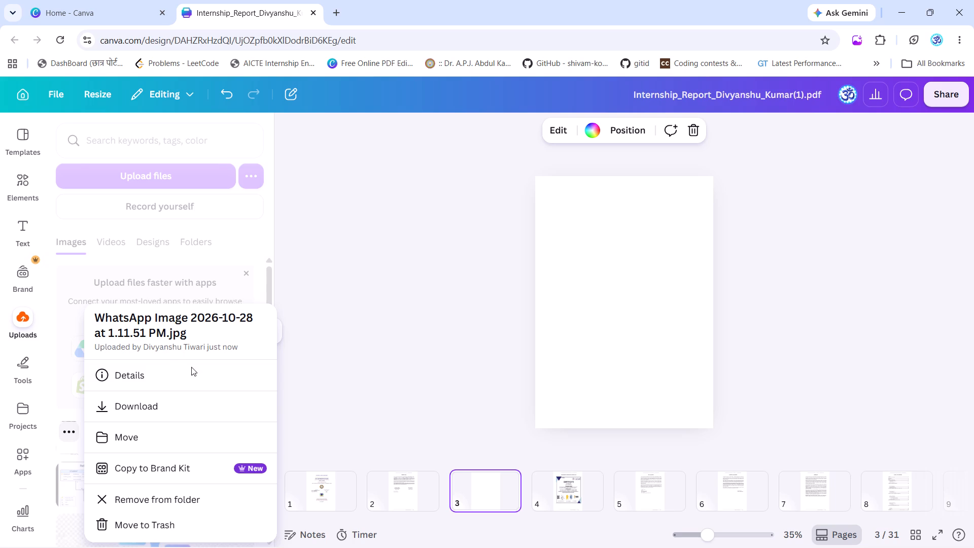
{"action": "left_click", "coordinate": [339, 360]}
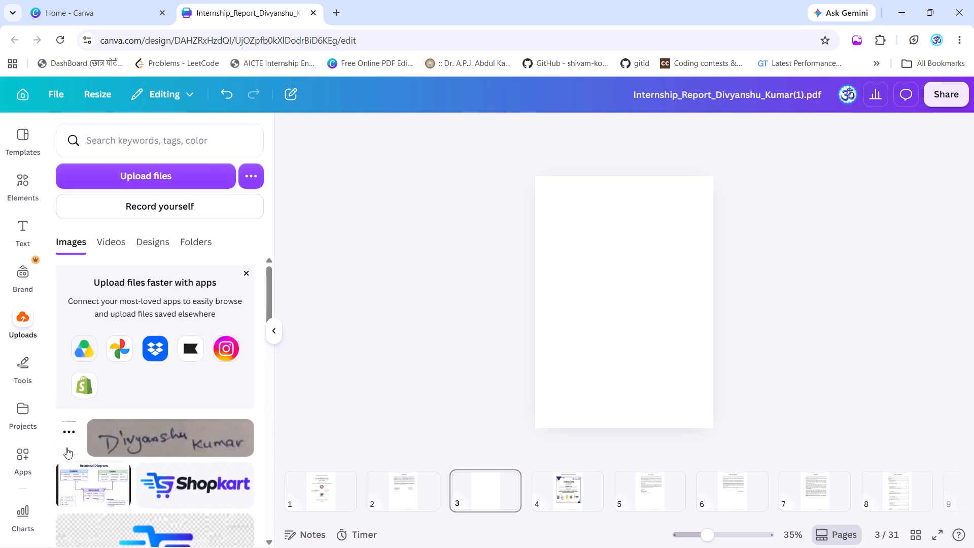
{"action": "left_click", "coordinate": [66, 448]}
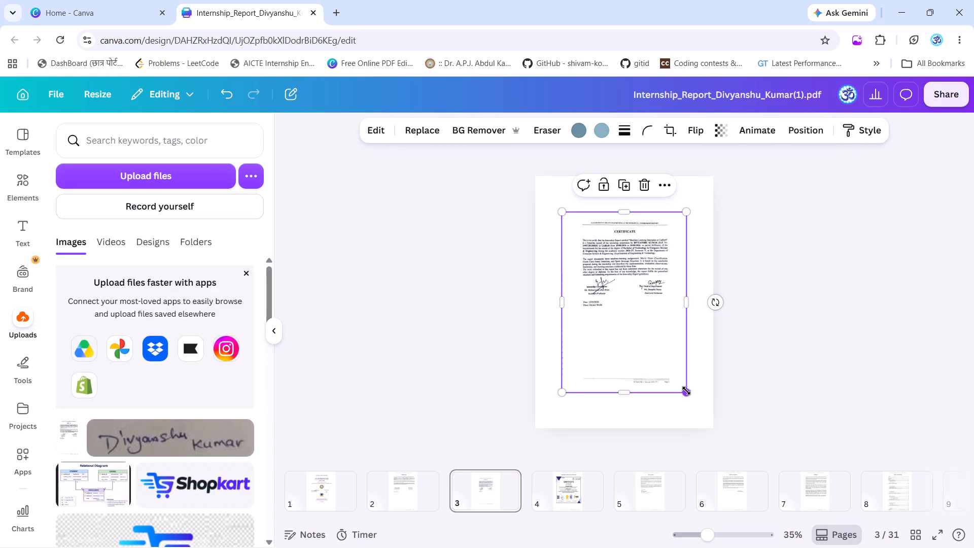
Enlarge the signed certificate image from its corners and side until it fills the whole of page 3.
{"action": "left_click_drag", "start_coordinate": [686, 391], "coordinate": [711, 431]}
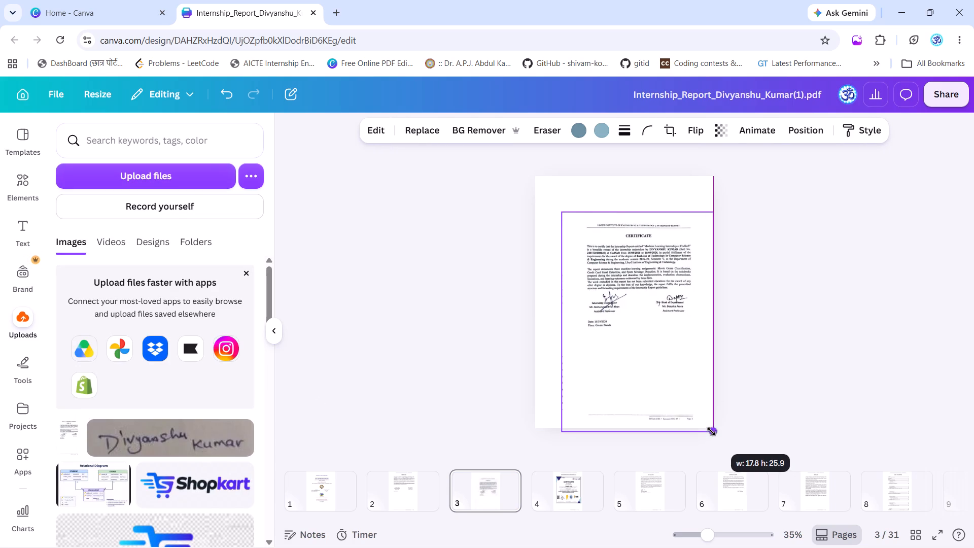
{"action": "left_click_drag", "start_coordinate": [711, 431], "coordinate": [711, 428]}
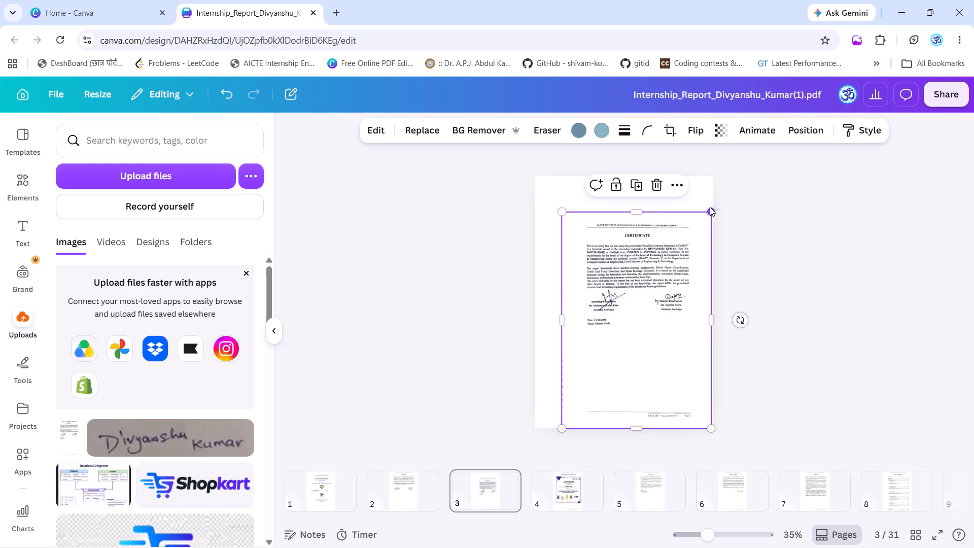
{"action": "left_click_drag", "start_coordinate": [710, 210], "coordinate": [700, 186]}
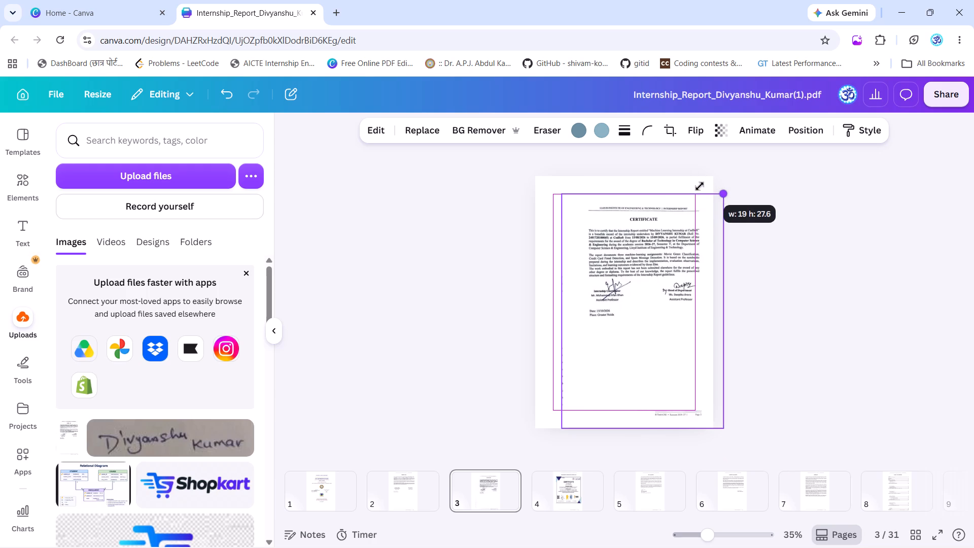
{"action": "left_click_drag", "start_coordinate": [700, 186], "coordinate": [691, 191]}
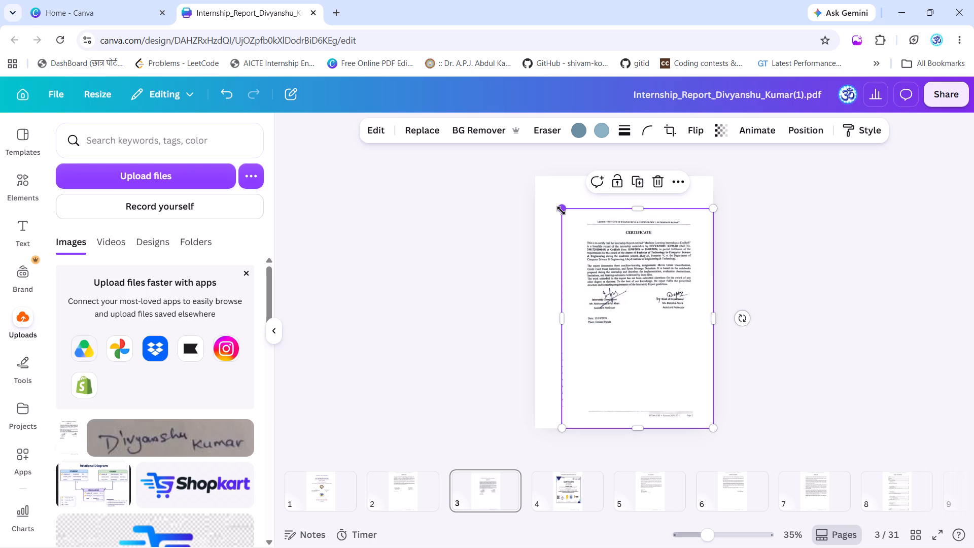
{"action": "left_click_drag", "start_coordinate": [561, 211], "coordinate": [543, 181]}
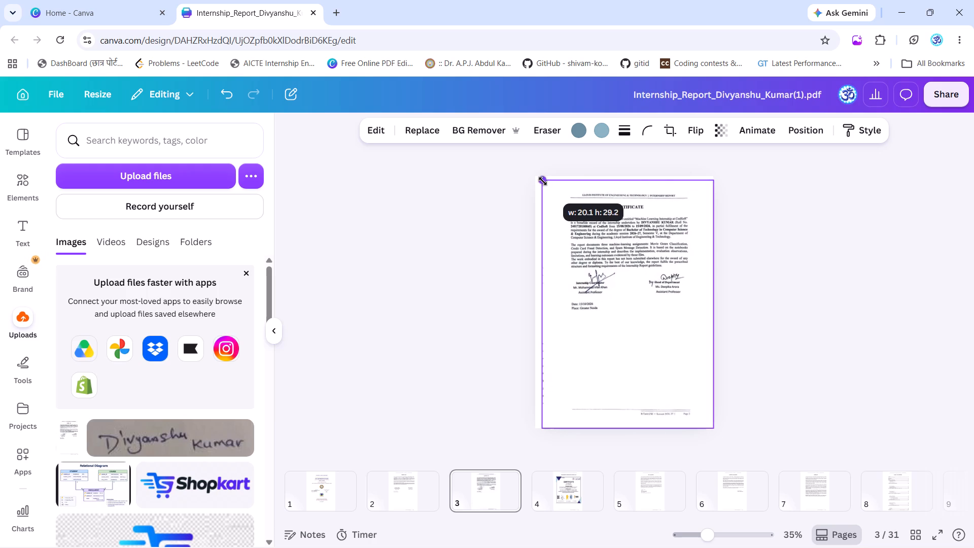
{"action": "left_click_drag", "start_coordinate": [543, 181], "coordinate": [535, 182]}
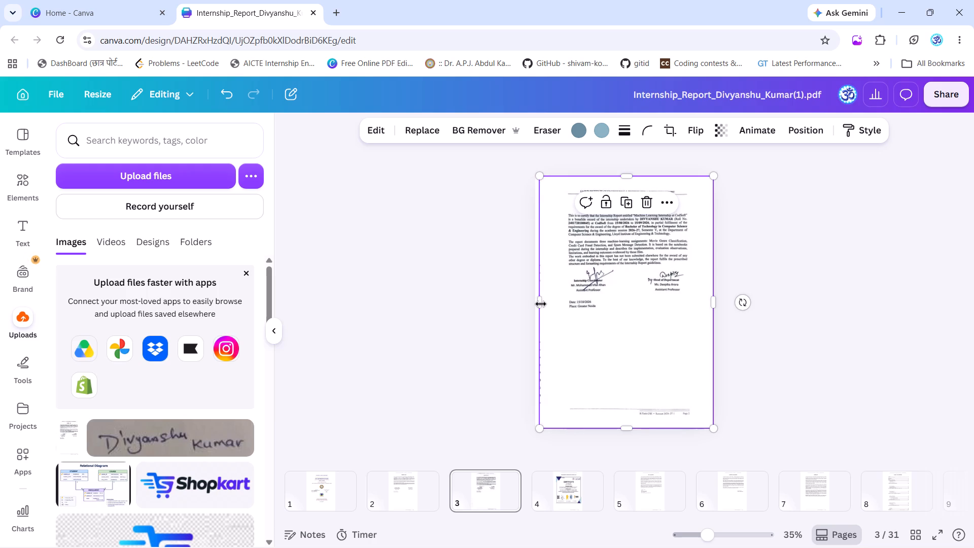
{"action": "left_click_drag", "start_coordinate": [539, 303], "coordinate": [532, 306]}
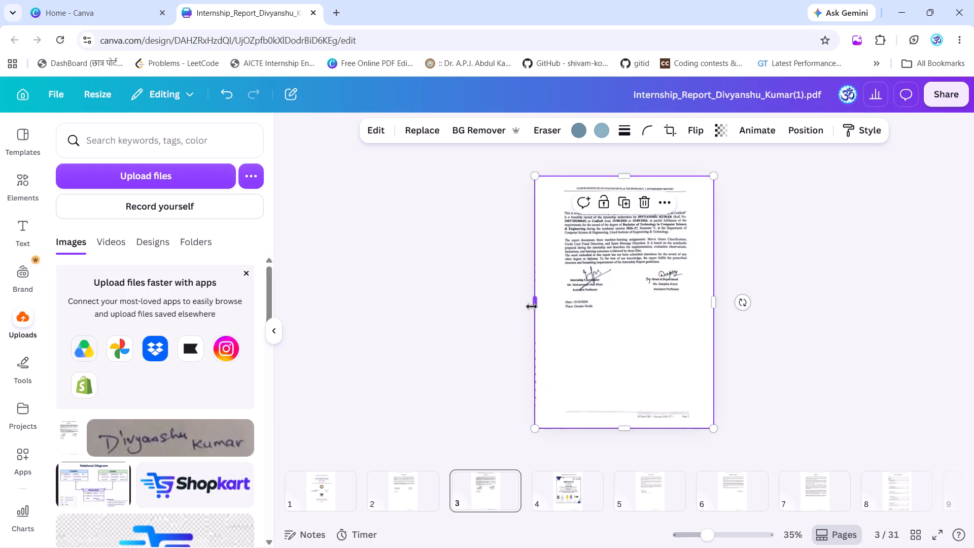
{"action": "left_click", "coordinate": [818, 344]}
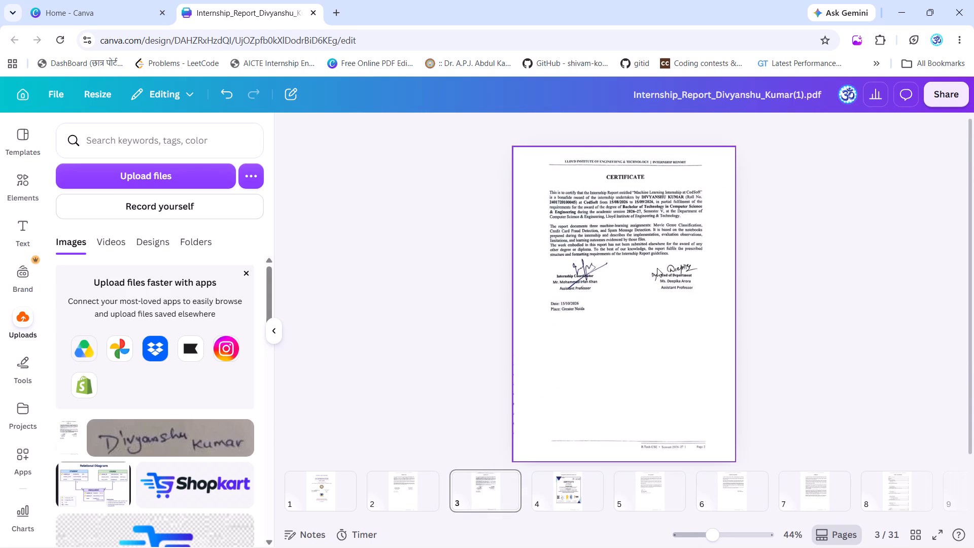
Compare the signed certificate page with the unsigned certificate before it and the completion certificate after it.
{"action": "left_click", "coordinate": [411, 487]}
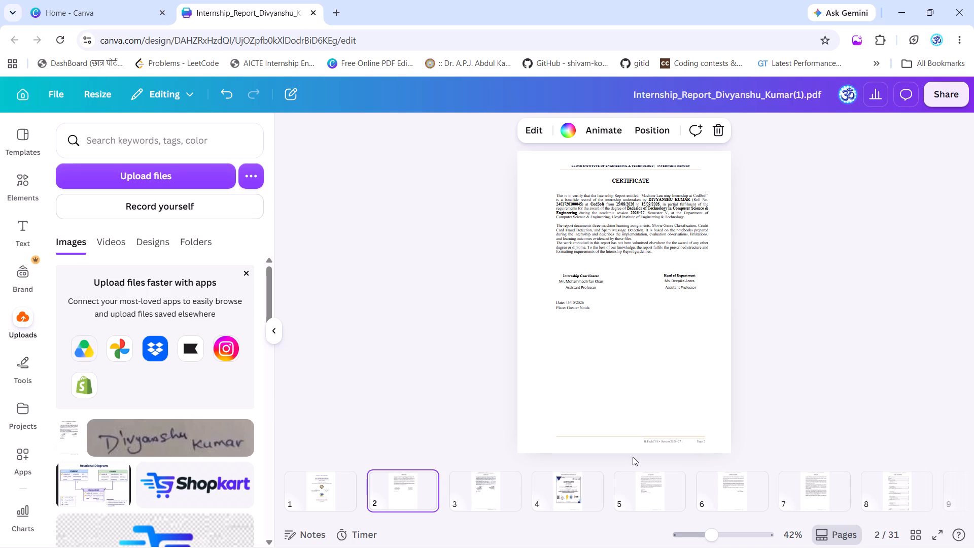
{"action": "key", "text": "Right"}
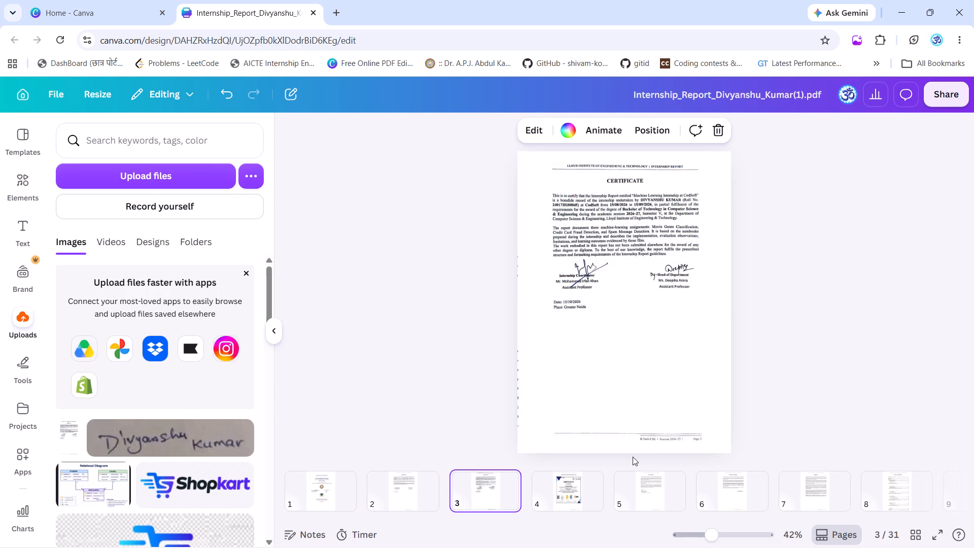
{"action": "key", "text": "Left"}
{"action": "key", "text": "Right"}
{"action": "key", "text": "Right"}
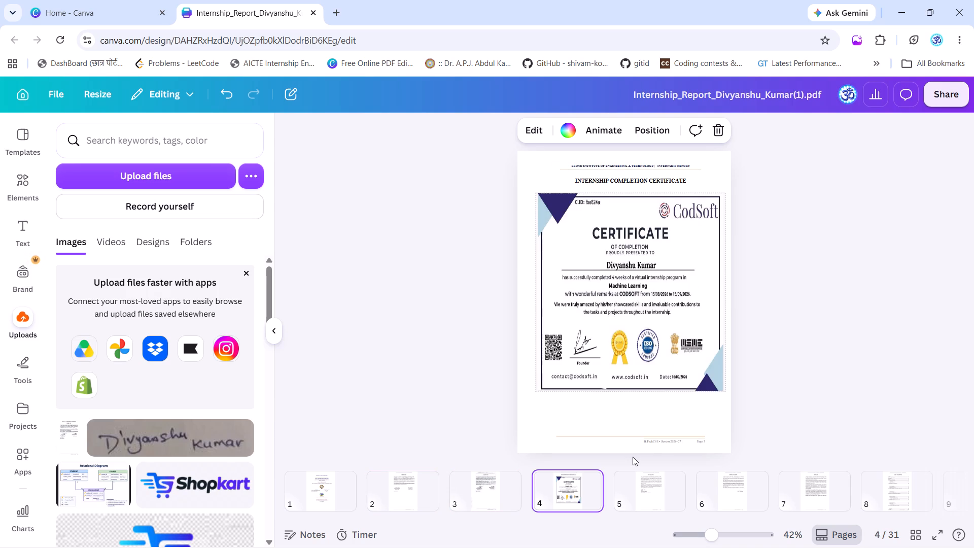
{"action": "key", "text": "Left"}
{"action": "key", "text": "Left"}
{"action": "key", "text": "Right"}
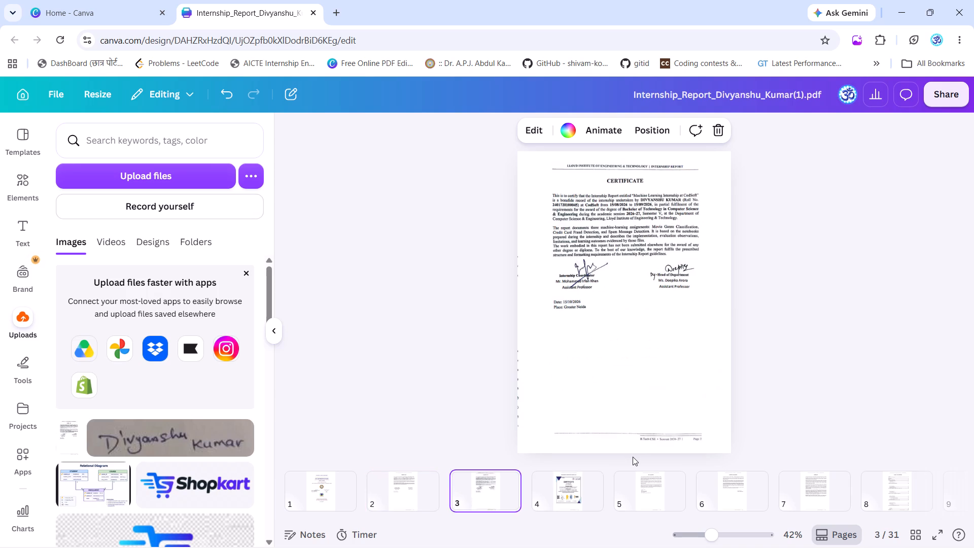
{"action": "key", "text": "Left"}
{"action": "key", "text": "Right"}
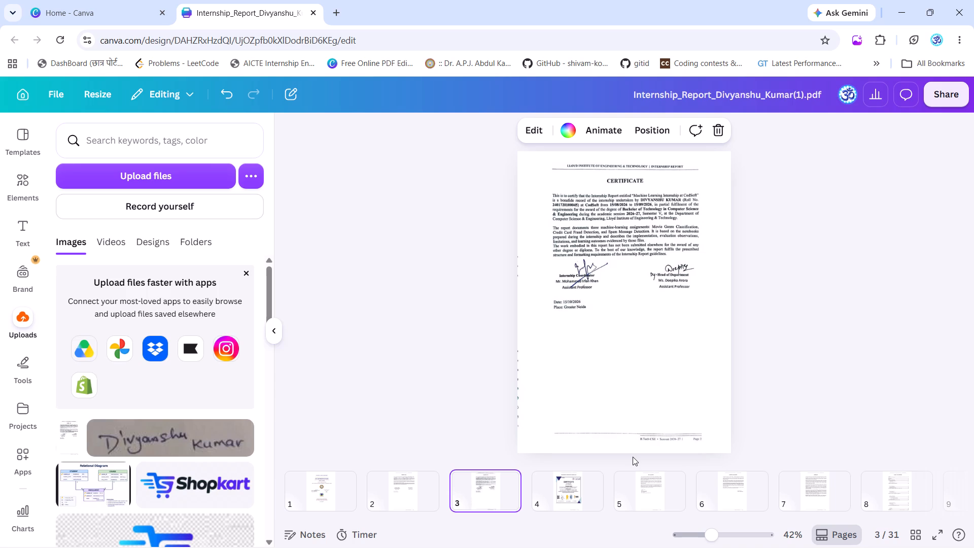
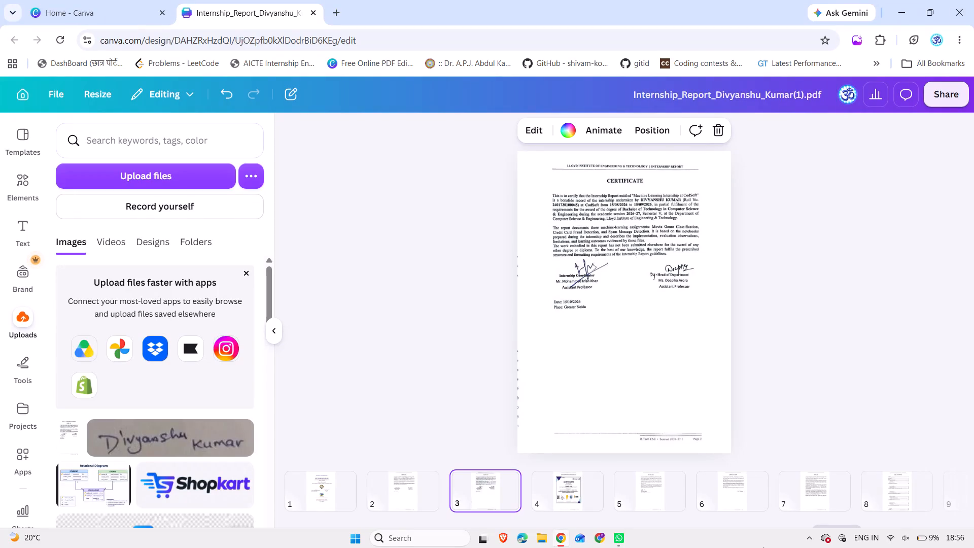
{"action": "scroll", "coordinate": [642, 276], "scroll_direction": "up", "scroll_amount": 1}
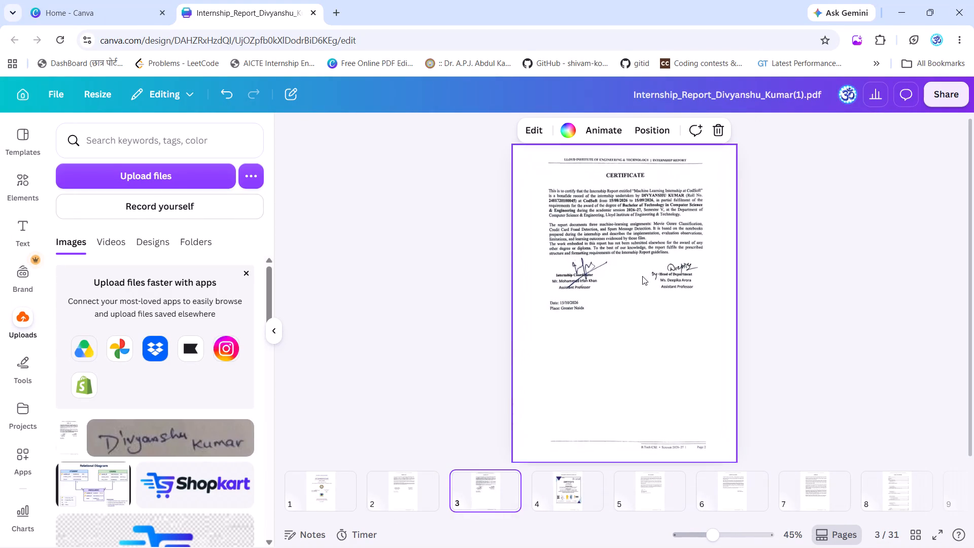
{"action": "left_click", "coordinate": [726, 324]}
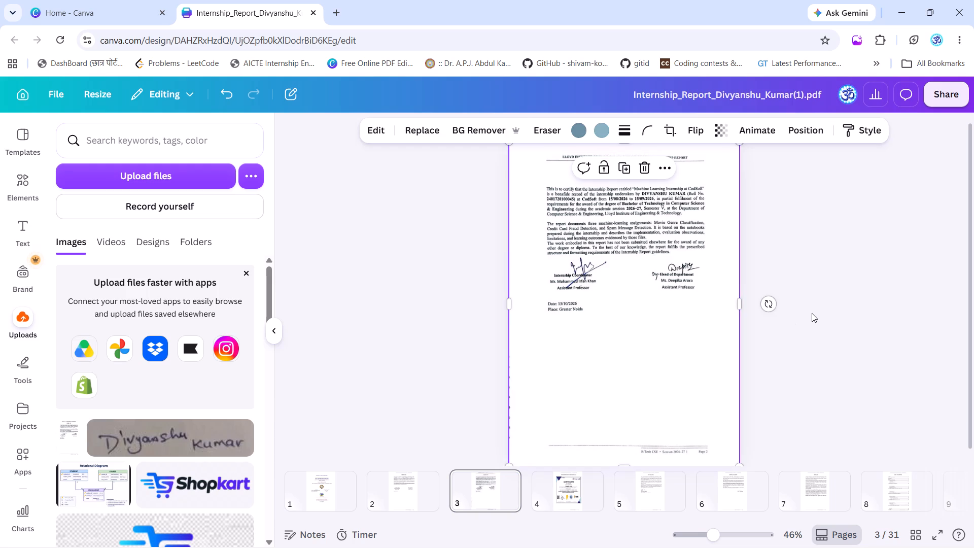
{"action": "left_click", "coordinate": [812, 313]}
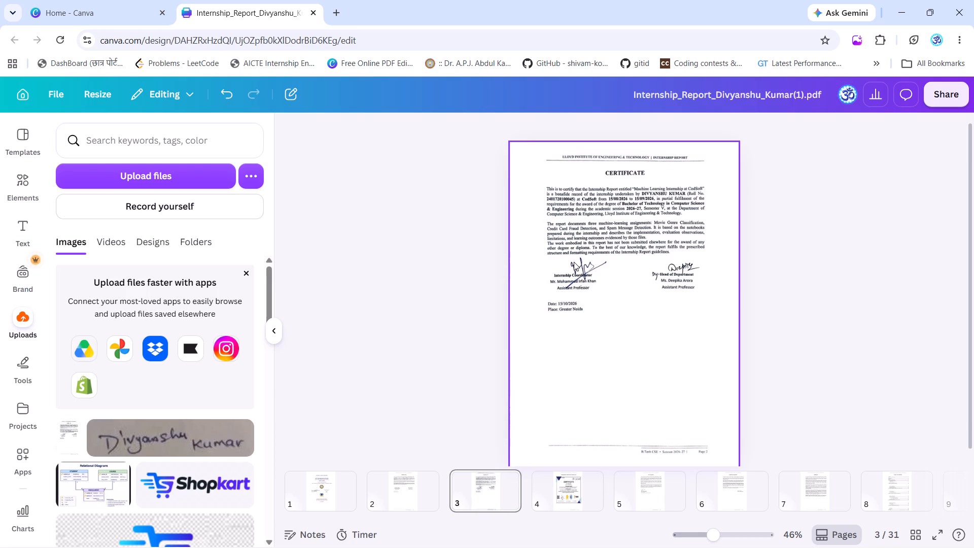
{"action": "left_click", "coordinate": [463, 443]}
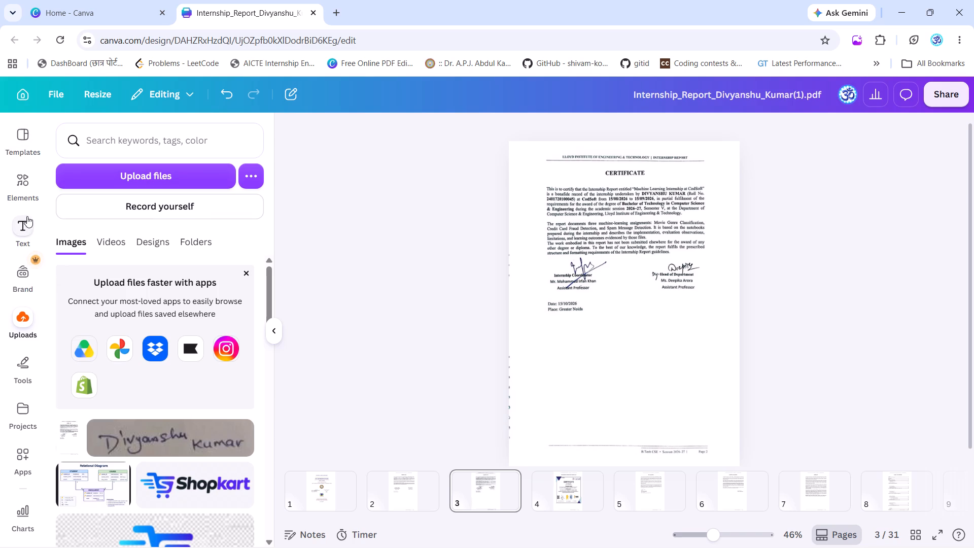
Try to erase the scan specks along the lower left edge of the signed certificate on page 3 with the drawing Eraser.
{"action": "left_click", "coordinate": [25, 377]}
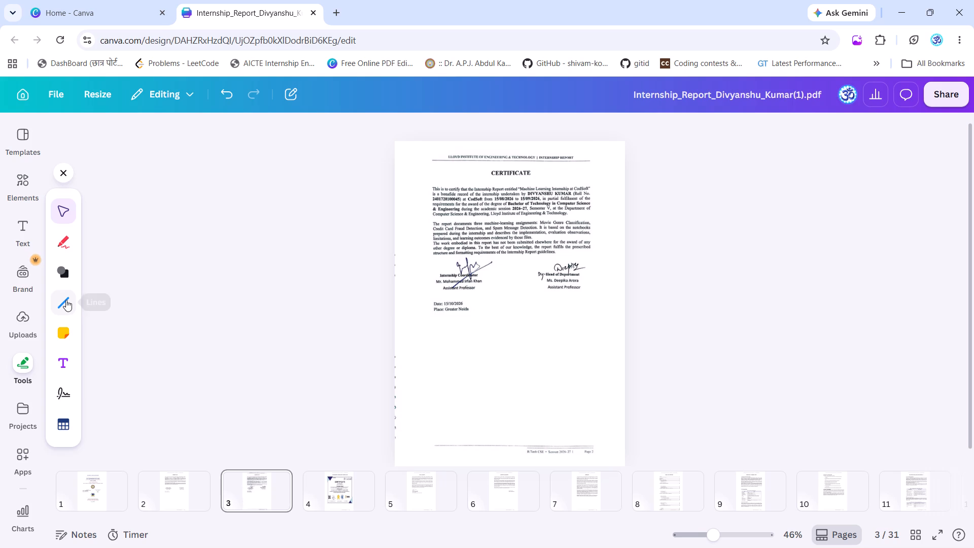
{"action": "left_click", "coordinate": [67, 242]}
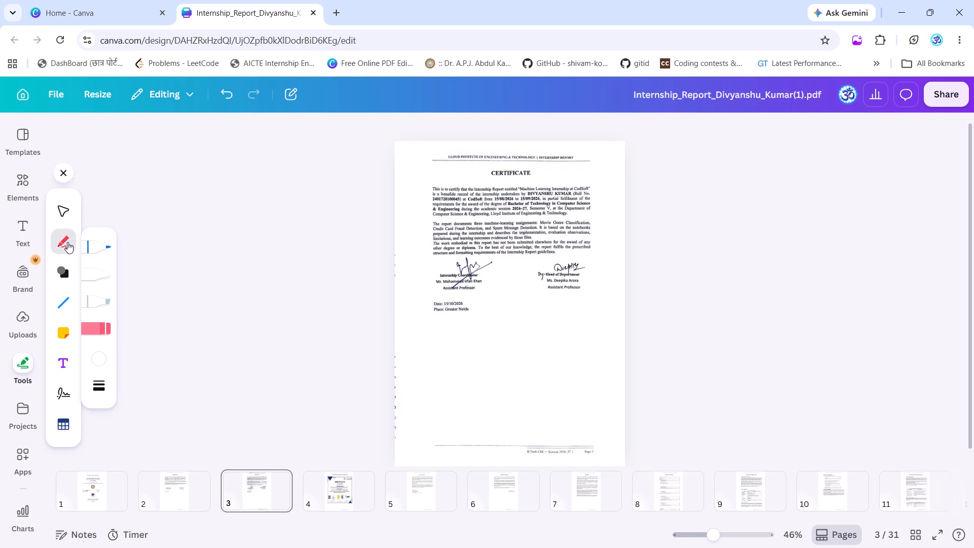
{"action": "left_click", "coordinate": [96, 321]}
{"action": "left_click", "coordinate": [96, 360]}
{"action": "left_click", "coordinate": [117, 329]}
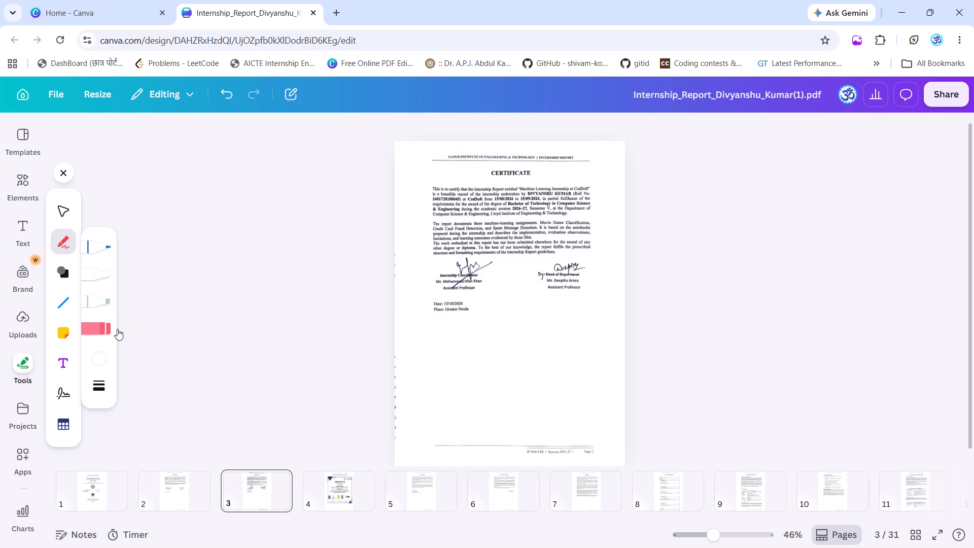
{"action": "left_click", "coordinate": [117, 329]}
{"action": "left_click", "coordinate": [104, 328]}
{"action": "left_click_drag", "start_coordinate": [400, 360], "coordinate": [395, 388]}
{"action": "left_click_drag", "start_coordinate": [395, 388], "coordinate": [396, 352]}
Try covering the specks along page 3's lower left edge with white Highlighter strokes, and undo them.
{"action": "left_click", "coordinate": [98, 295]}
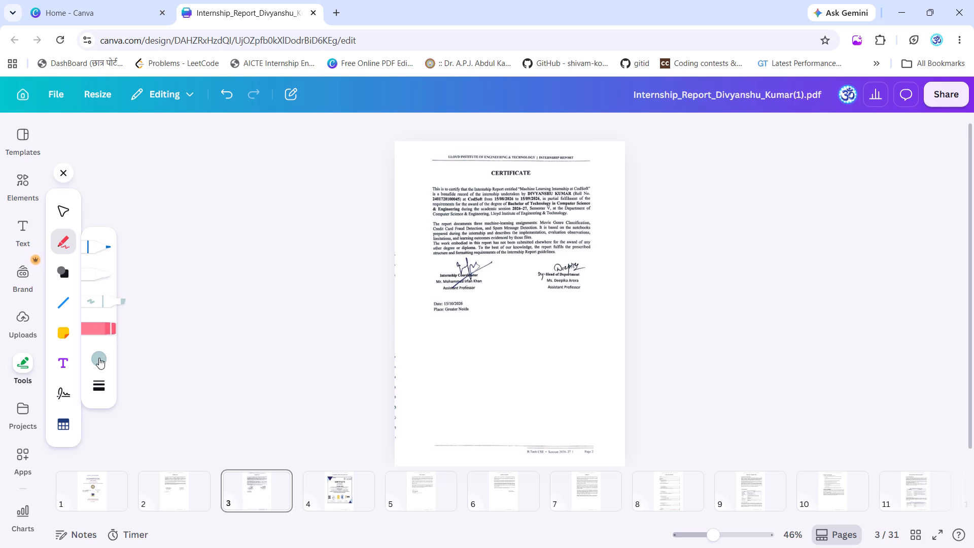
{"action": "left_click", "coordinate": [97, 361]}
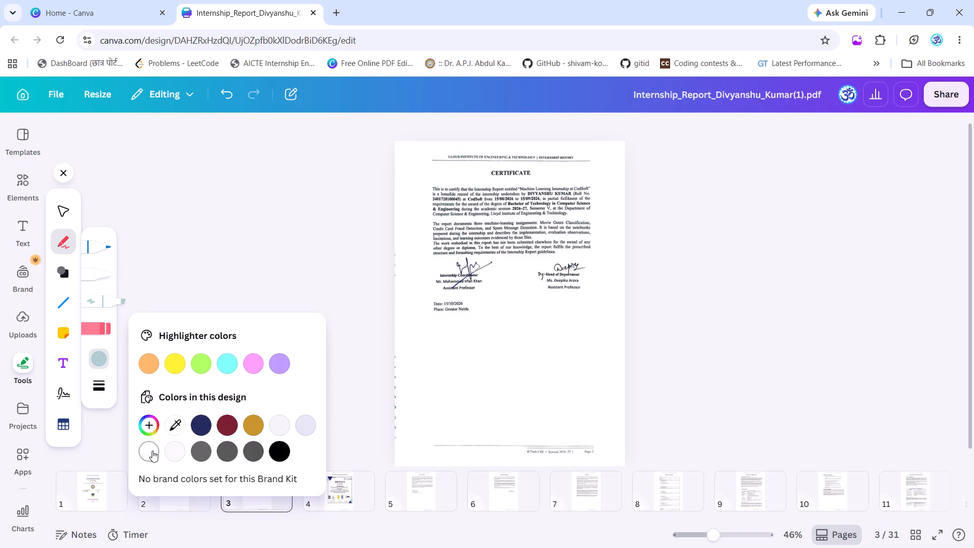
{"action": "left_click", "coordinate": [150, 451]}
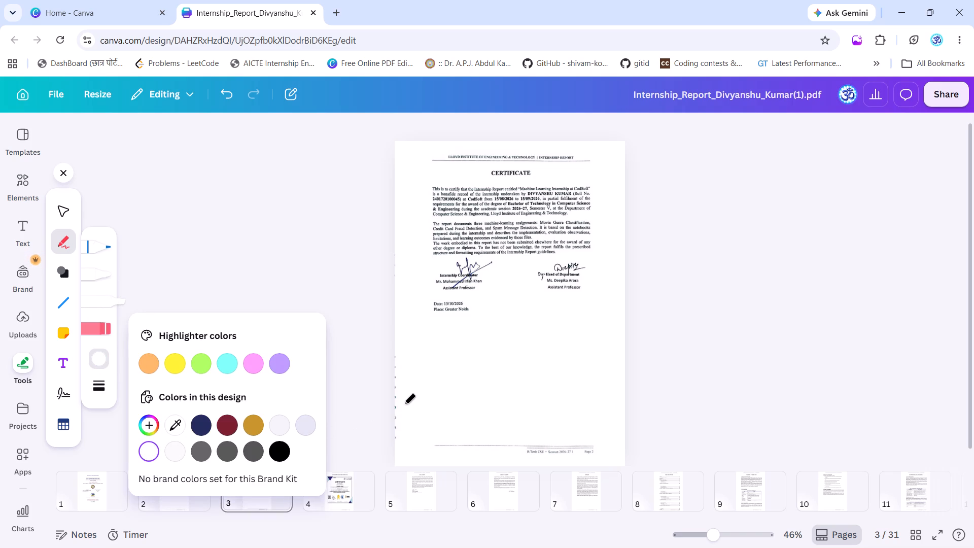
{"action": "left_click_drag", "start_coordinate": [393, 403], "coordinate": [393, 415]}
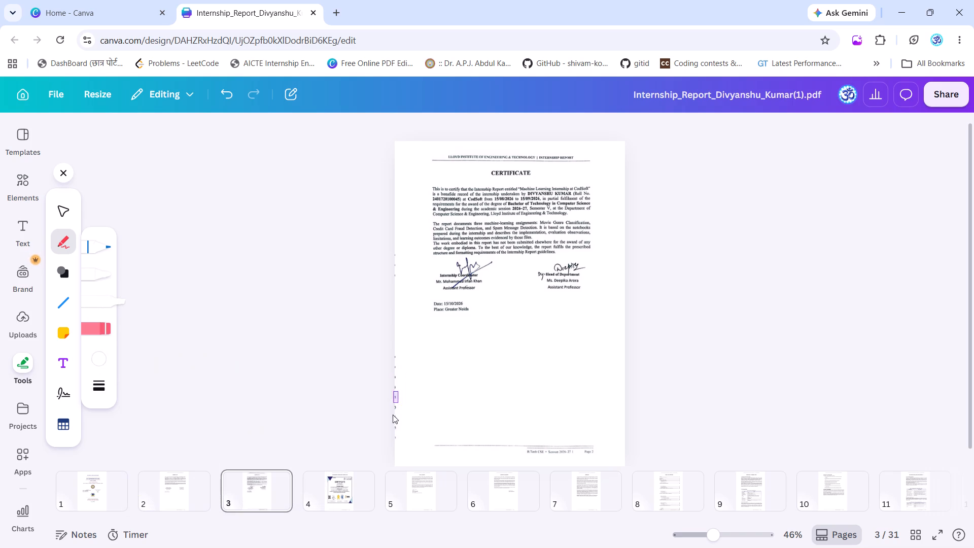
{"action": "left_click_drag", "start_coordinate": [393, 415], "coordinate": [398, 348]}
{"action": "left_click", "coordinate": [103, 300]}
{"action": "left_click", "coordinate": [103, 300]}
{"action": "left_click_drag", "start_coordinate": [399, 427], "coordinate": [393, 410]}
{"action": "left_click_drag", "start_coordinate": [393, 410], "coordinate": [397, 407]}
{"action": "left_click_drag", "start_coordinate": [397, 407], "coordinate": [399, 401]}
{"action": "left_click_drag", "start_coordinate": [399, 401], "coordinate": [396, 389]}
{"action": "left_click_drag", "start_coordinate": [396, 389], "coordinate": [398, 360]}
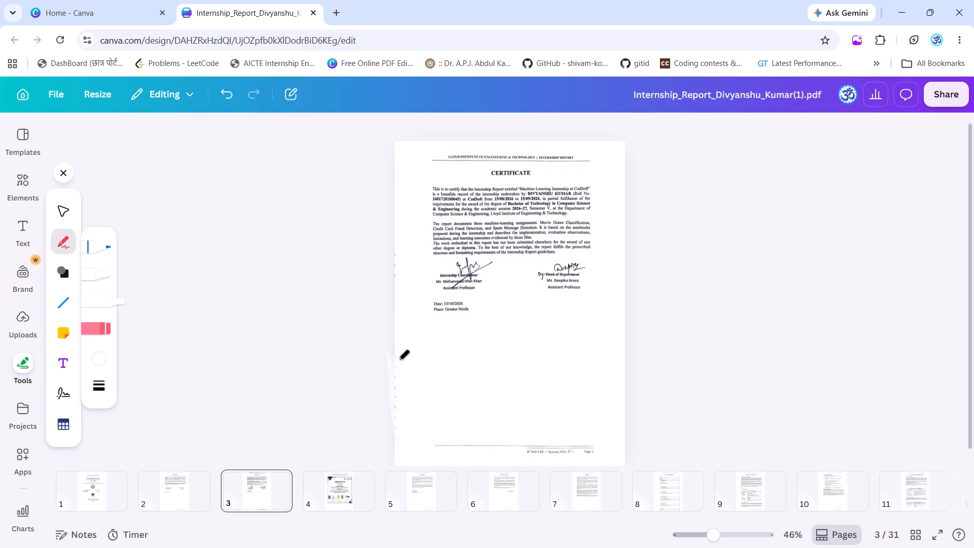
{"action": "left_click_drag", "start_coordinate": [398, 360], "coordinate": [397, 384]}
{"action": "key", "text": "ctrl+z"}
Paint over the specks along the lower left edge of the signed certificate with the white Marker.
{"action": "left_click", "coordinate": [108, 276]}
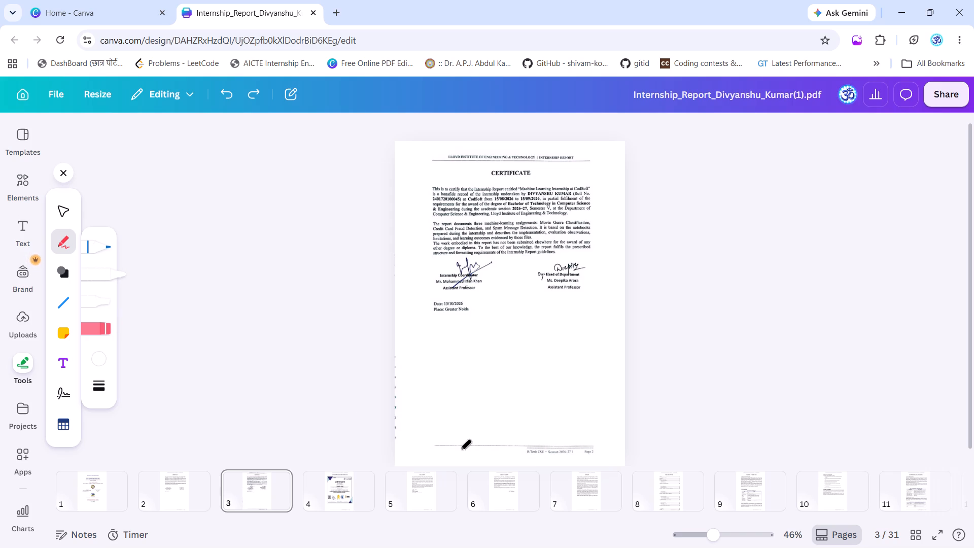
{"action": "left_click_drag", "start_coordinate": [402, 416], "coordinate": [415, 396]}
{"action": "left_click_drag", "start_coordinate": [415, 396], "coordinate": [400, 372]}
{"action": "left_click_drag", "start_coordinate": [400, 372], "coordinate": [395, 389]}
{"action": "left_click_drag", "start_coordinate": [395, 389], "coordinate": [401, 345]}
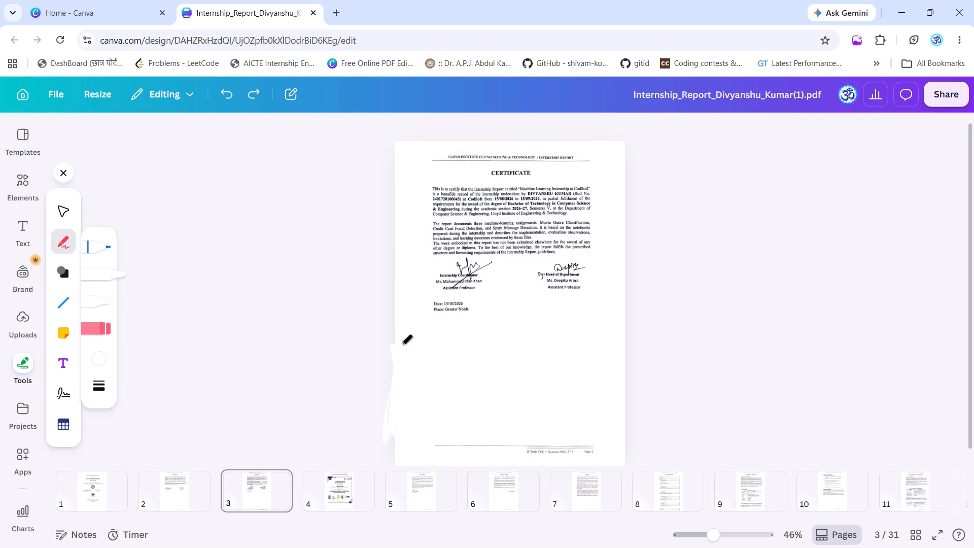
{"action": "left_click_drag", "start_coordinate": [401, 345], "coordinate": [398, 350]}
{"action": "left_click", "coordinate": [692, 365]}
Paint over the remaining specks on the certificate's left edge, level with the signatures, using the white Marker, and leave the drawing tools.
{"action": "scroll", "coordinate": [692, 365], "scroll_direction": "down", "scroll_amount": 2}
{"action": "scroll", "coordinate": [692, 365], "scroll_direction": "up", "scroll_amount": 1}
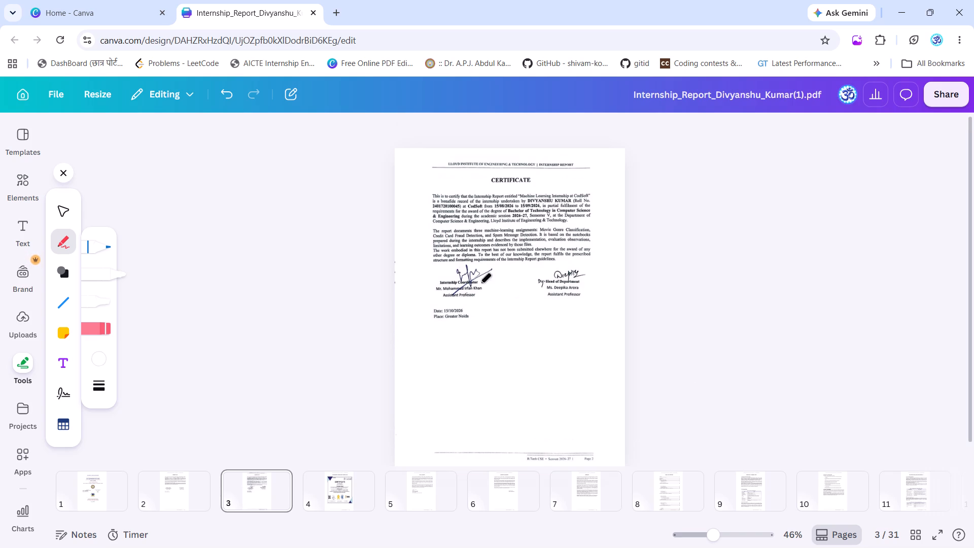
{"action": "left_click_drag", "start_coordinate": [398, 283], "coordinate": [394, 294]}
{"action": "left_click_drag", "start_coordinate": [394, 294], "coordinate": [397, 278]}
{"action": "scroll", "coordinate": [704, 294], "scroll_direction": "down", "scroll_amount": 1}
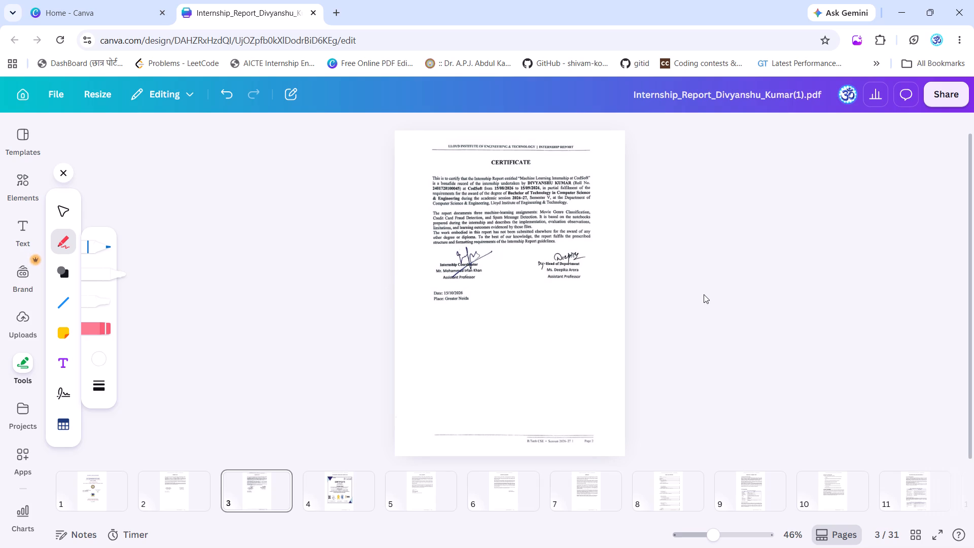
{"action": "scroll", "coordinate": [704, 294], "scroll_direction": "up", "scroll_amount": 1}
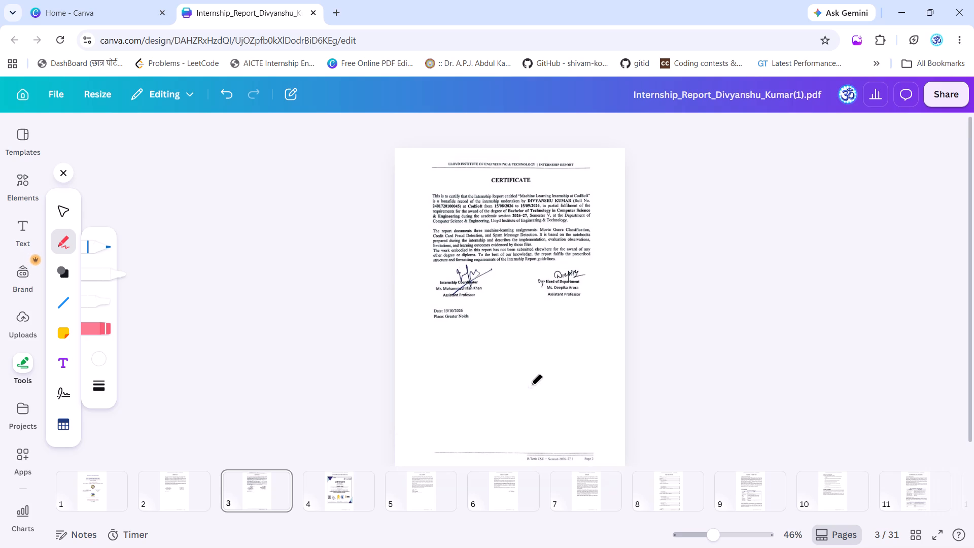
{"action": "left_click", "coordinate": [60, 170]}
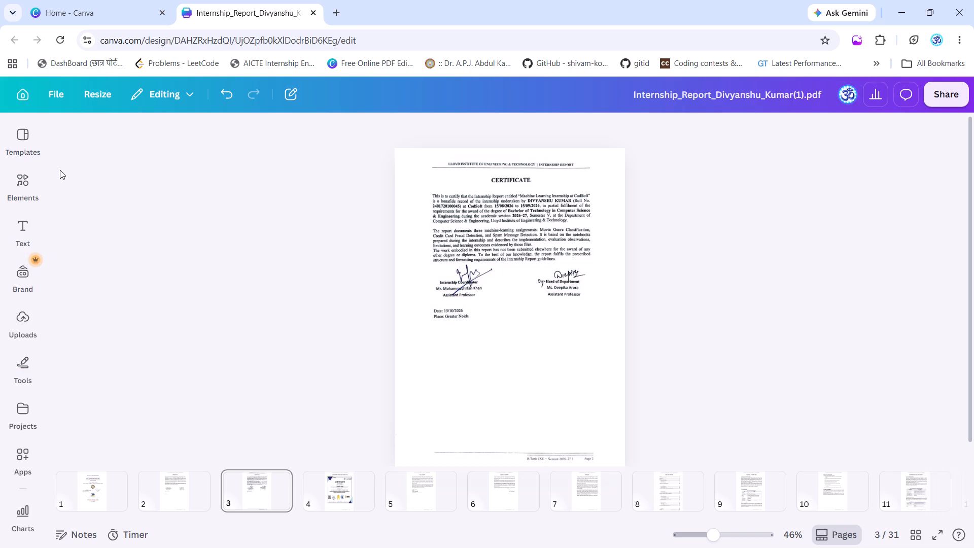
Review the internship completion certificate on page 4 and the declaration on page 5.
{"action": "left_click", "coordinate": [346, 488]}
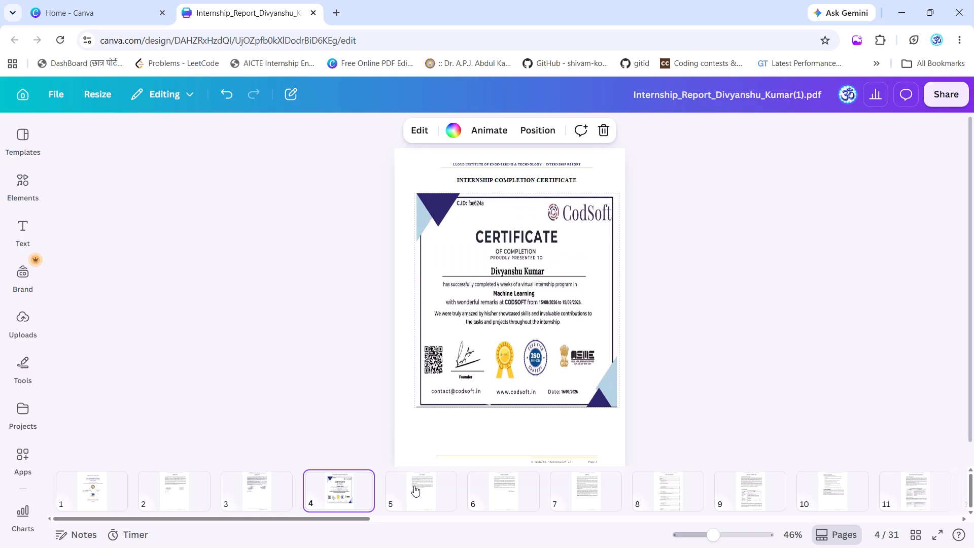
{"action": "left_click", "coordinate": [421, 483]}
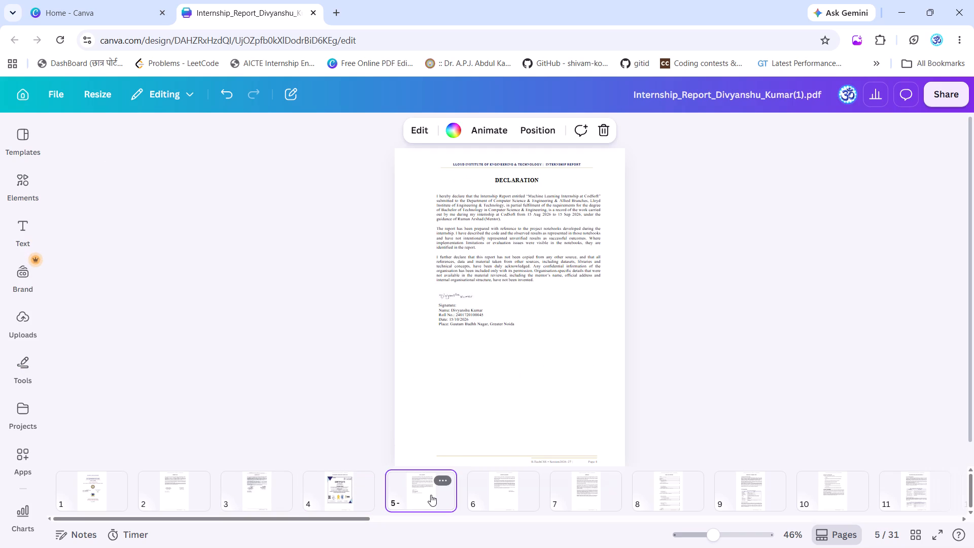
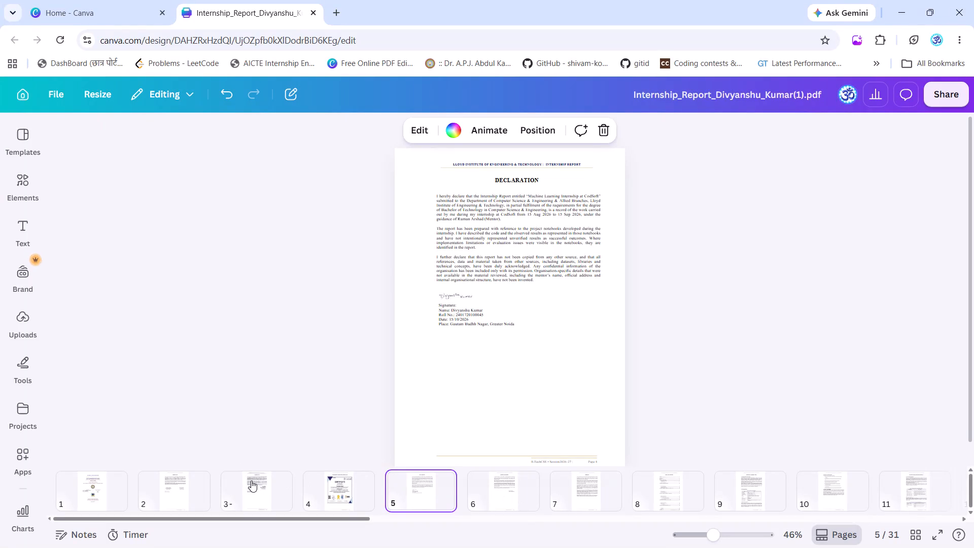
Compare the unsigned certificate on page 2 with the signed certificate scan on page 3.
{"action": "left_click", "coordinate": [251, 481]}
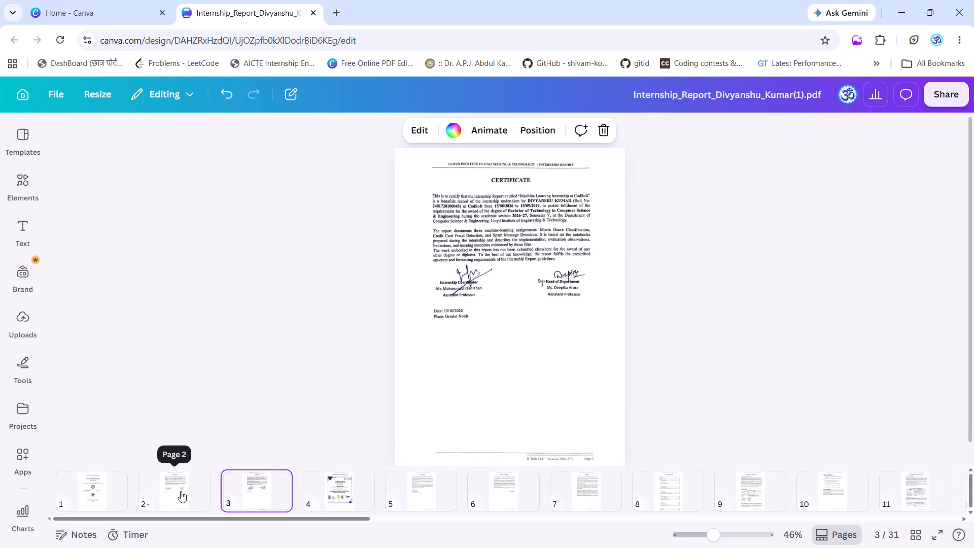
{"action": "left_click", "coordinate": [181, 491]}
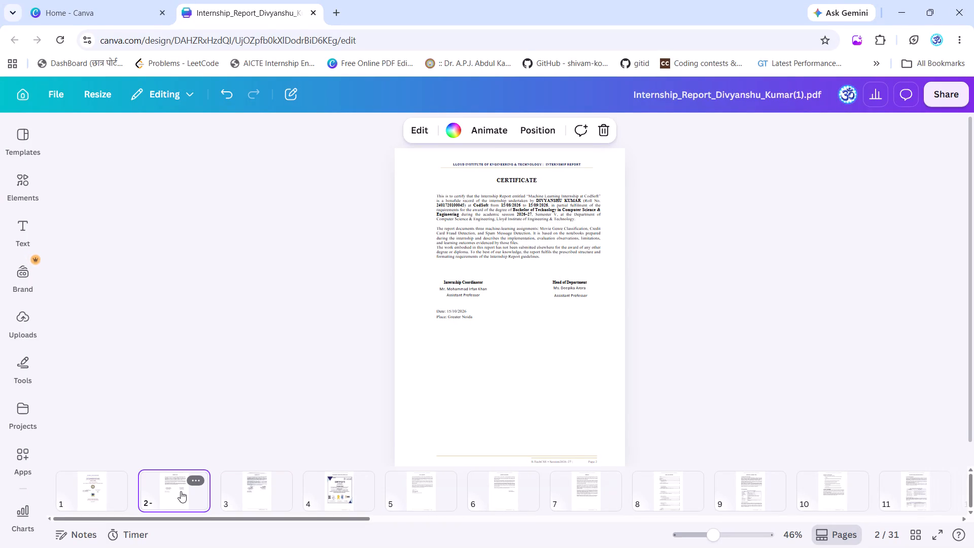
{"action": "left_click", "coordinate": [256, 490]}
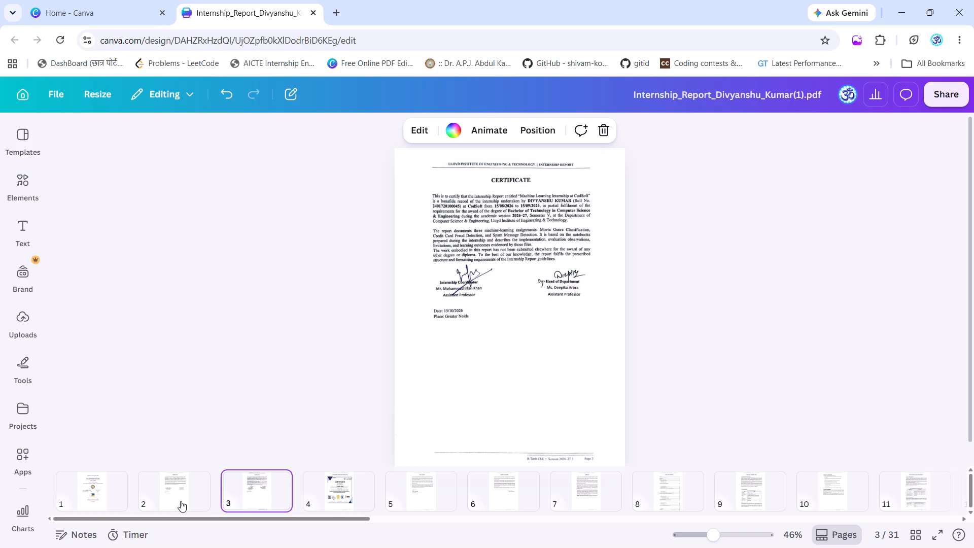
{"action": "left_click", "coordinate": [175, 500]}
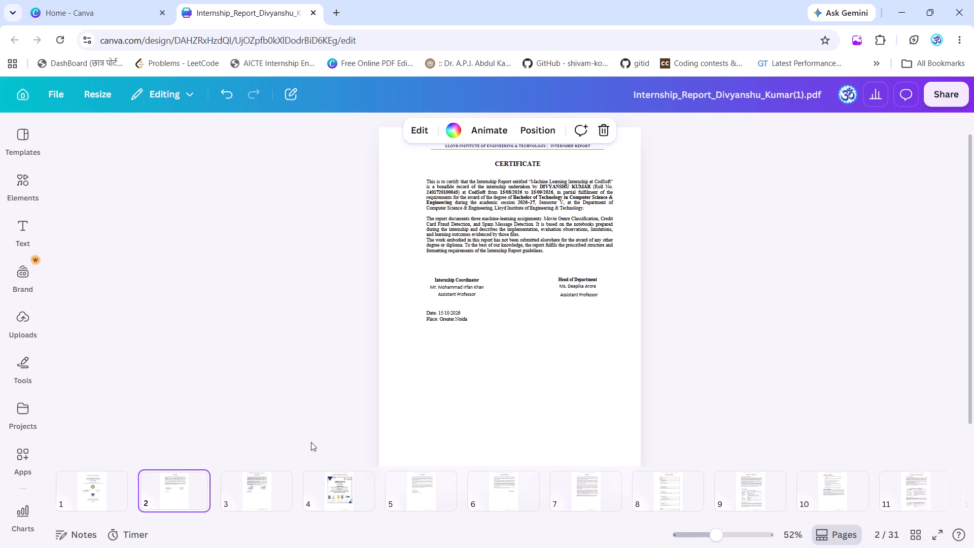
{"action": "left_click", "coordinate": [264, 492]}
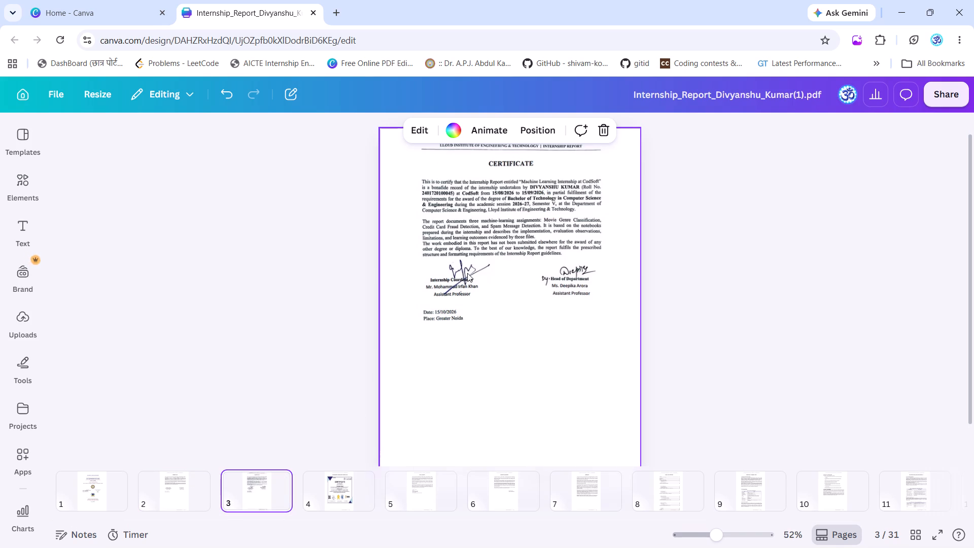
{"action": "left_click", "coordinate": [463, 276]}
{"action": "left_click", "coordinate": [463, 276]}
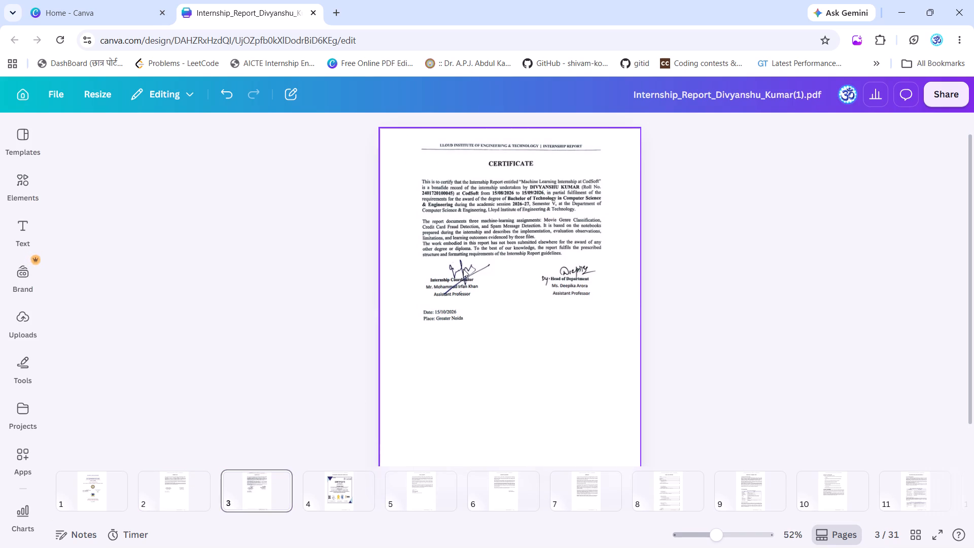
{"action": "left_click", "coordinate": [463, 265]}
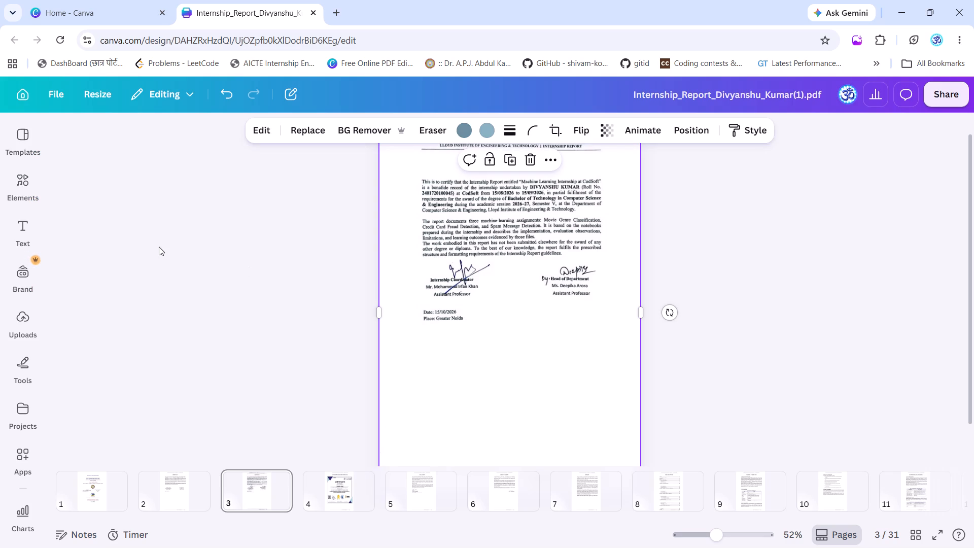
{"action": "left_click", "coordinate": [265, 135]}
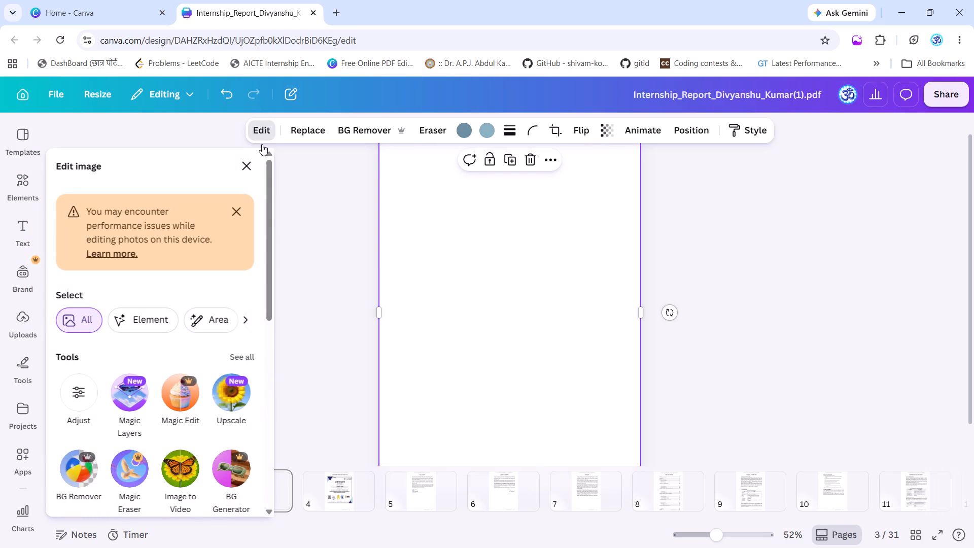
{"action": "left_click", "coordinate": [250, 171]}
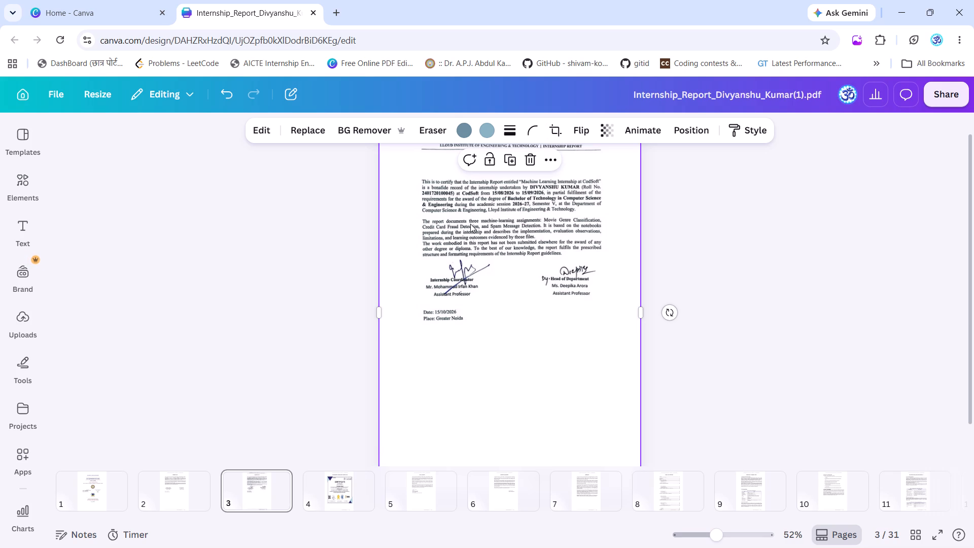
Duplicate the browser tab holding the internship report design.
{"action": "left_click", "coordinate": [271, 12]}
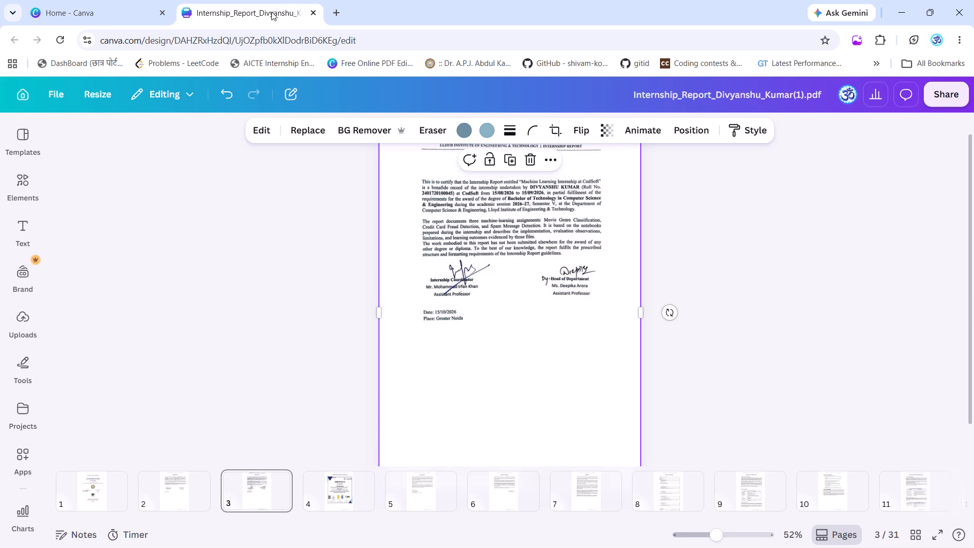
{"action": "right_click", "coordinate": [271, 12]}
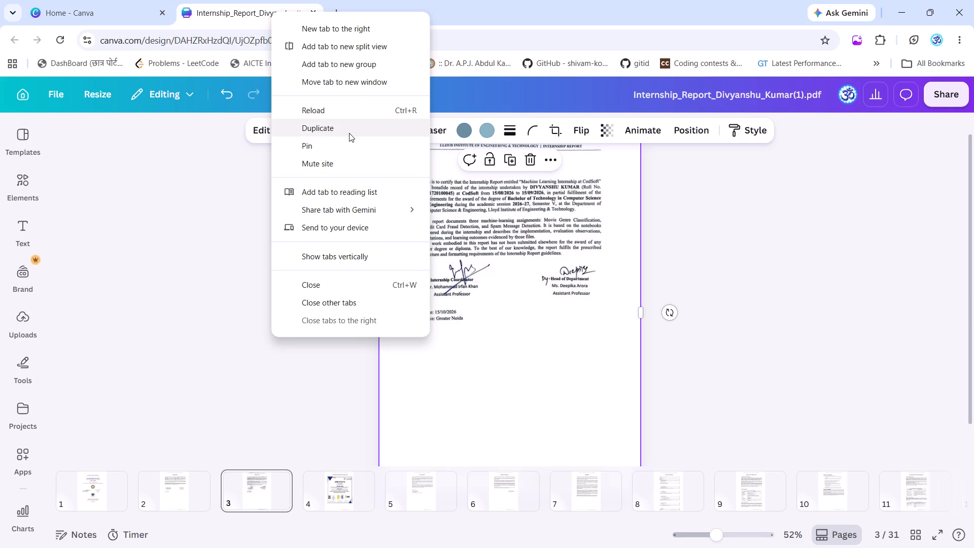
{"action": "left_click", "coordinate": [349, 133]}
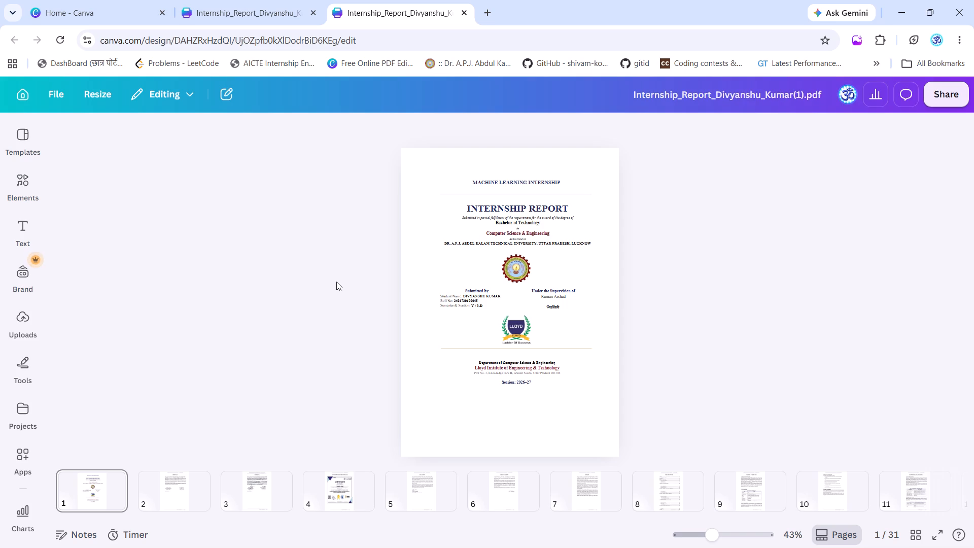
Crop page 3's signed certificate scan, shifting the image down within the frame and extending the crop's bottom edge to the full image.
{"action": "left_click", "coordinate": [270, 481]}
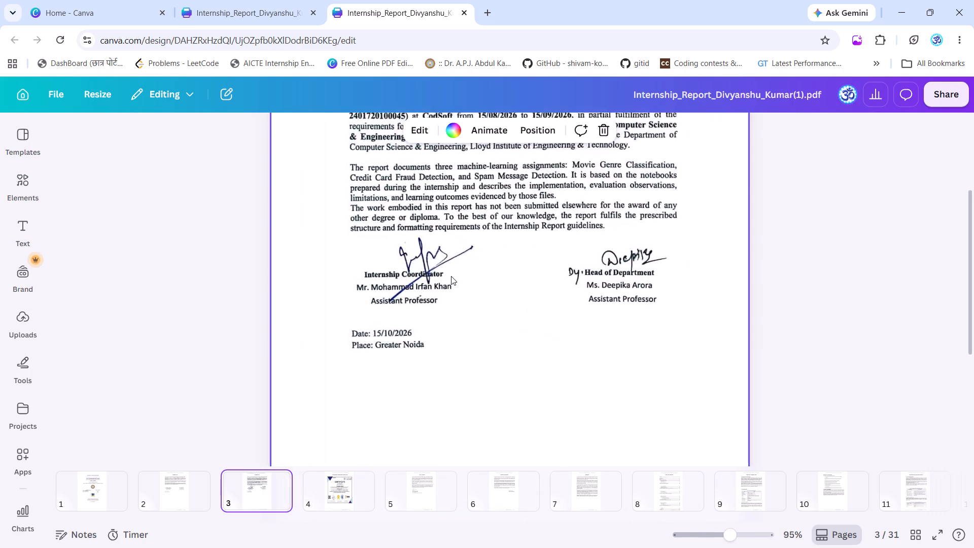
{"action": "scroll", "coordinate": [405, 257], "scroll_direction": "right", "scroll_amount": 1}
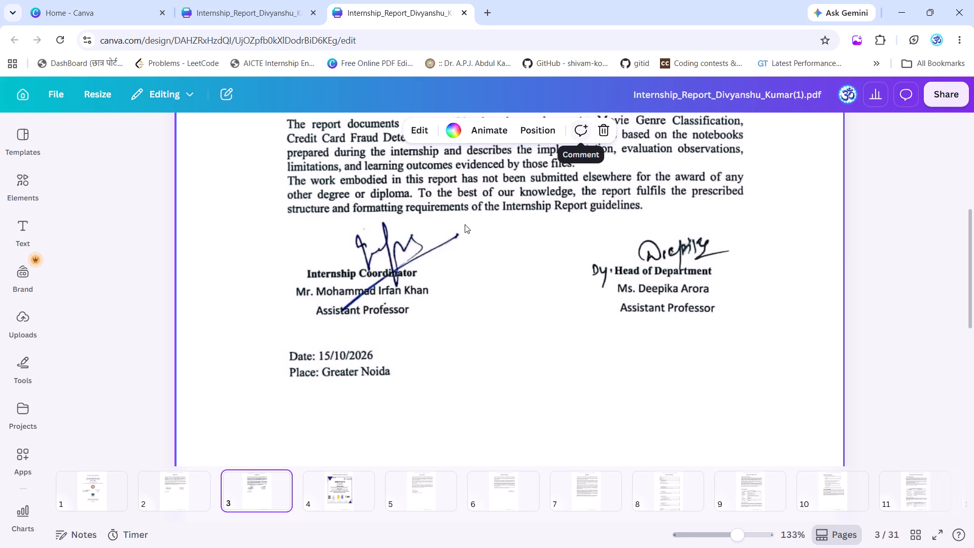
{"action": "left_click", "coordinate": [451, 230]}
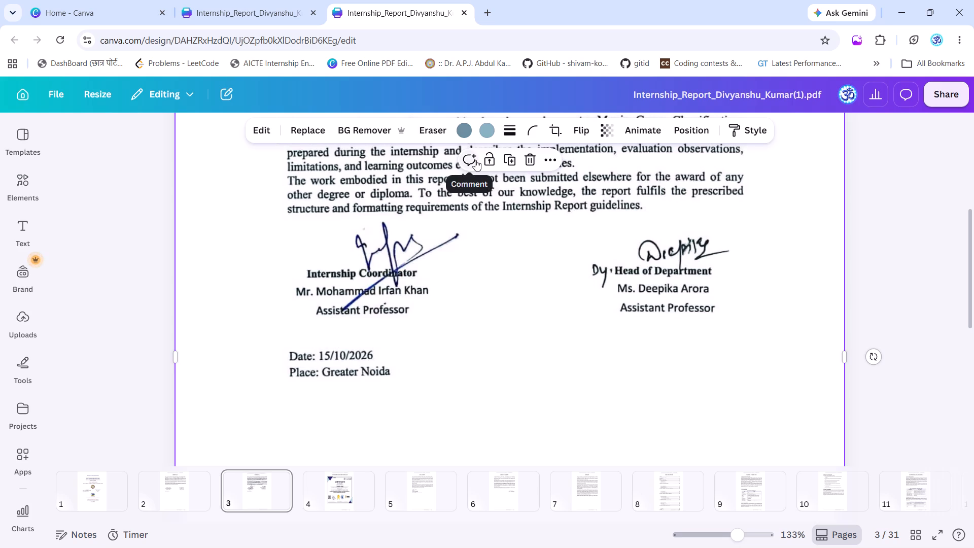
{"action": "left_click", "coordinate": [522, 295]}
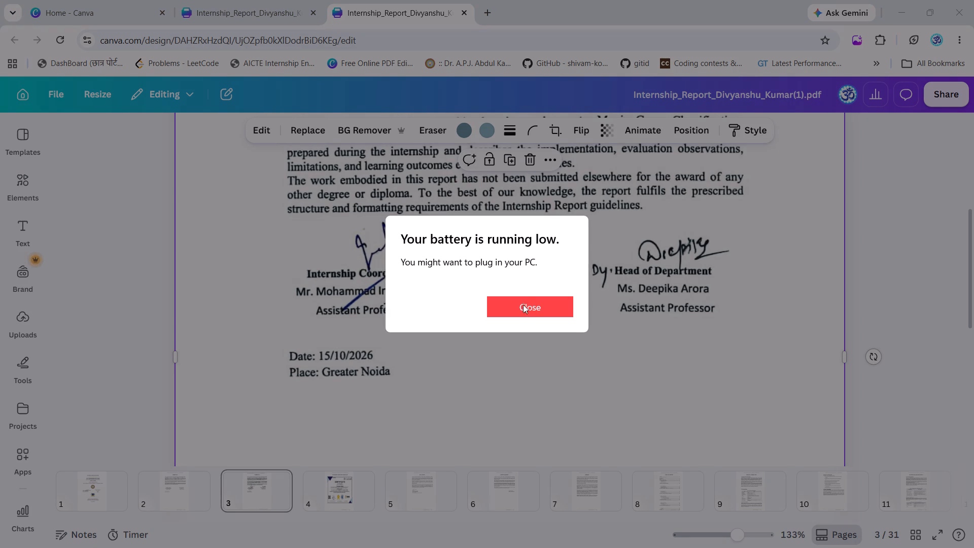
{"action": "left_click", "coordinate": [524, 306]}
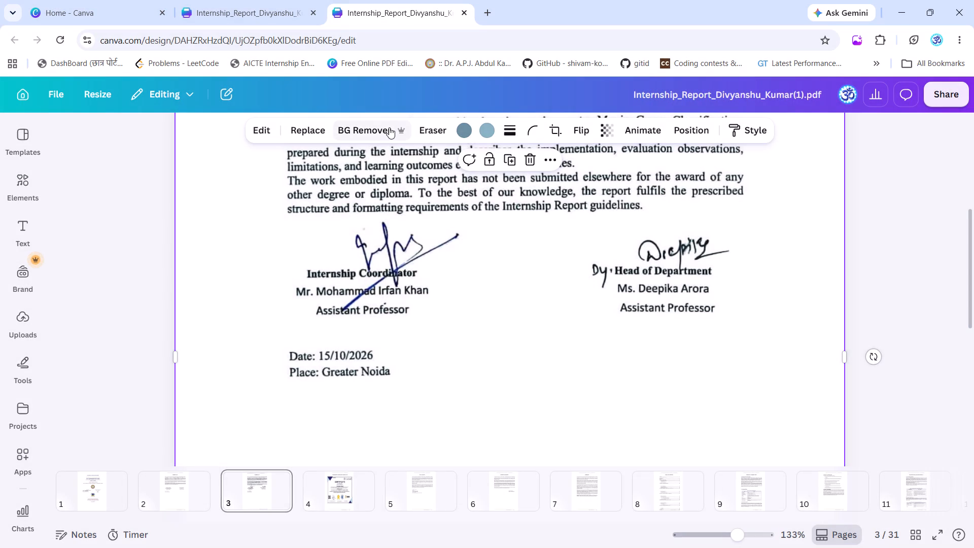
{"action": "left_click", "coordinate": [557, 137]}
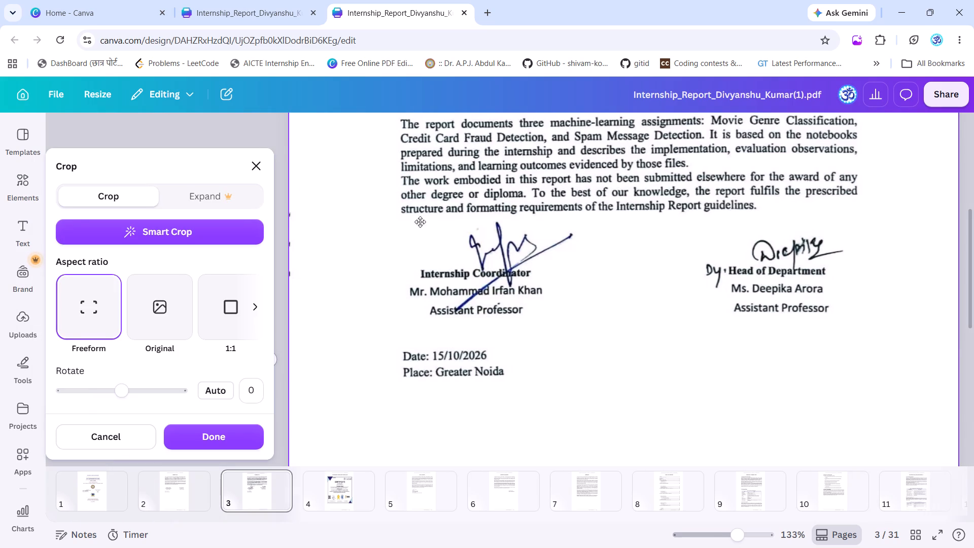
{"action": "left_click_drag", "start_coordinate": [402, 223], "coordinate": [406, 262]}
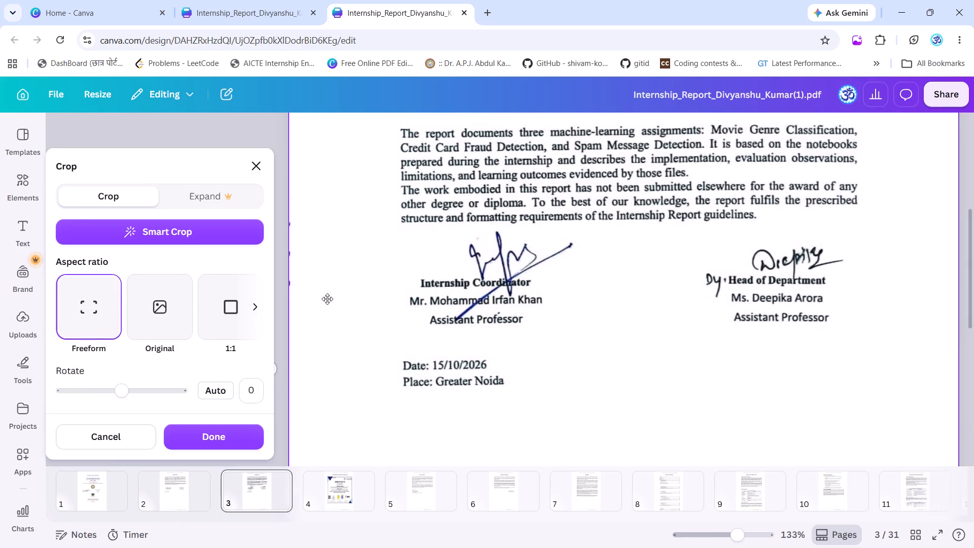
{"action": "left_click", "coordinate": [108, 319]}
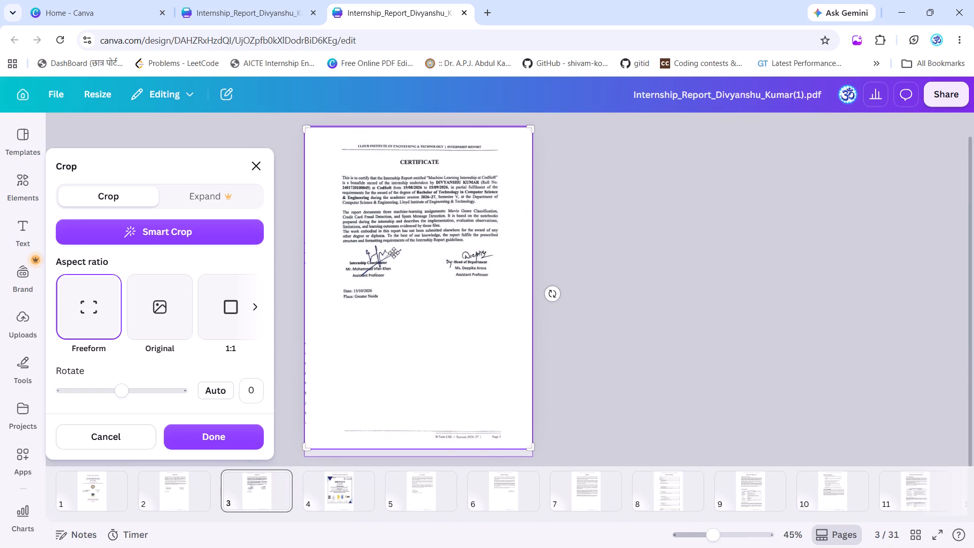
{"action": "left_click_drag", "start_coordinate": [530, 451], "coordinate": [517, 436]}
{"action": "left_click_drag", "start_coordinate": [517, 436], "coordinate": [532, 456]}
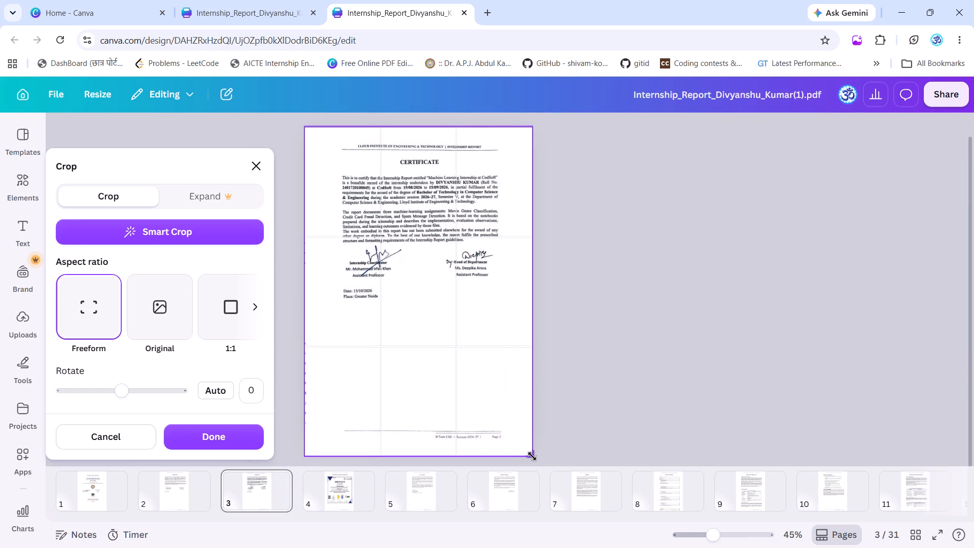
{"action": "left_click_drag", "start_coordinate": [532, 456], "coordinate": [533, 456]}
{"action": "left_click", "coordinate": [594, 410]}
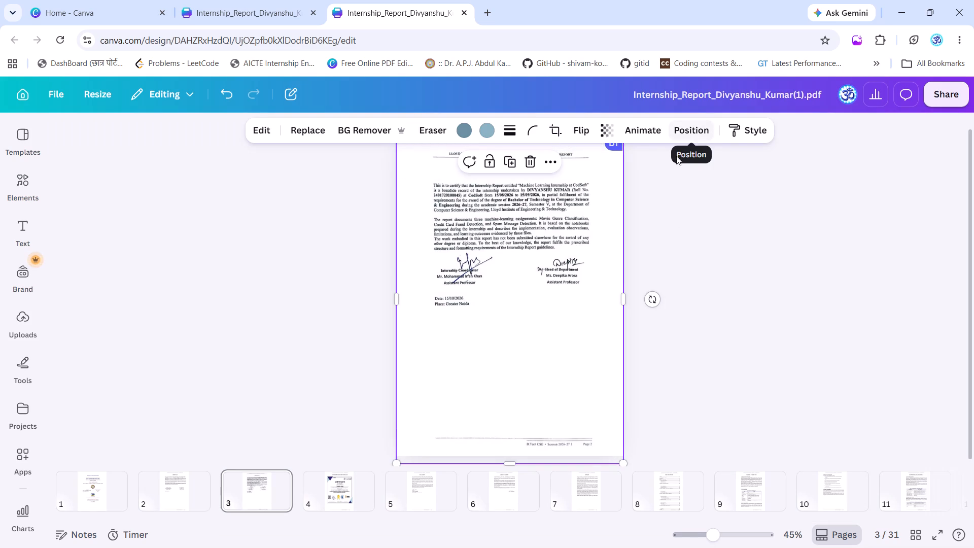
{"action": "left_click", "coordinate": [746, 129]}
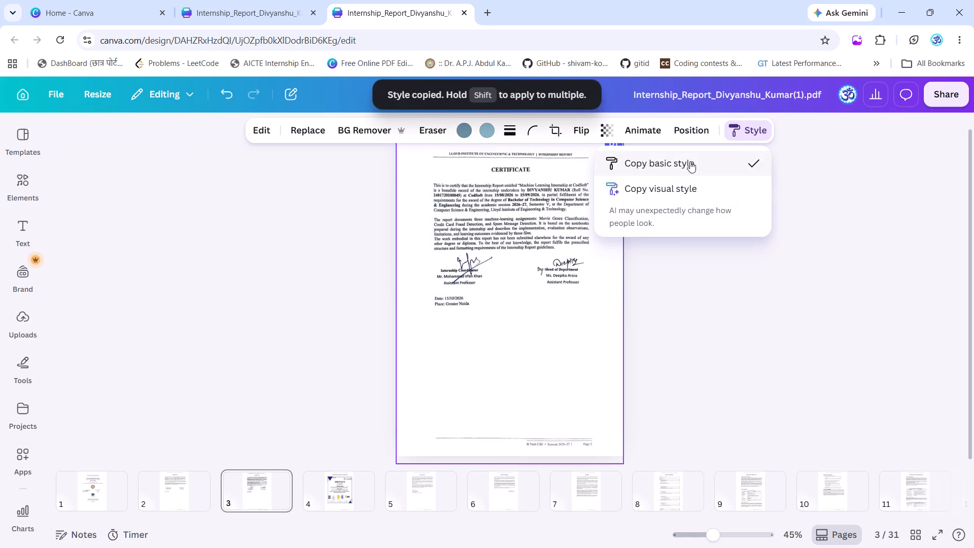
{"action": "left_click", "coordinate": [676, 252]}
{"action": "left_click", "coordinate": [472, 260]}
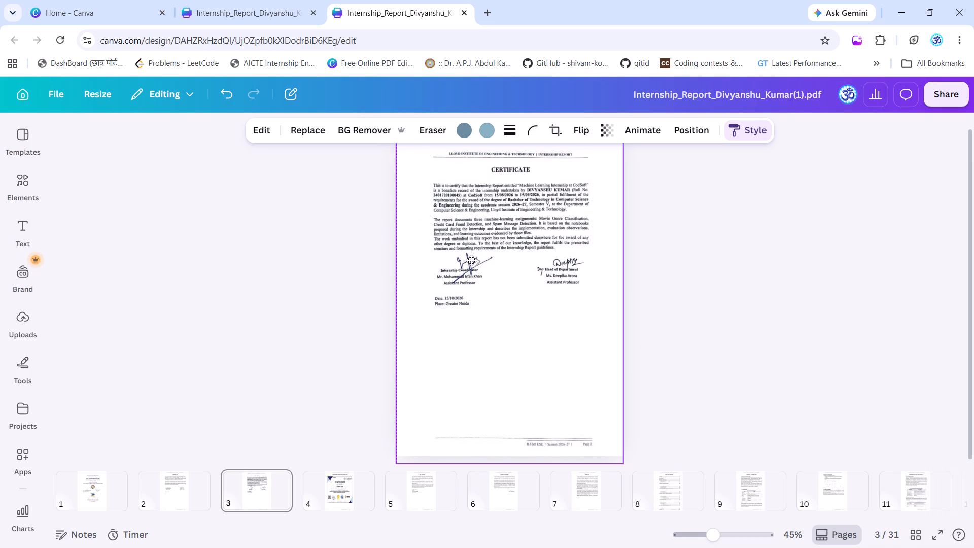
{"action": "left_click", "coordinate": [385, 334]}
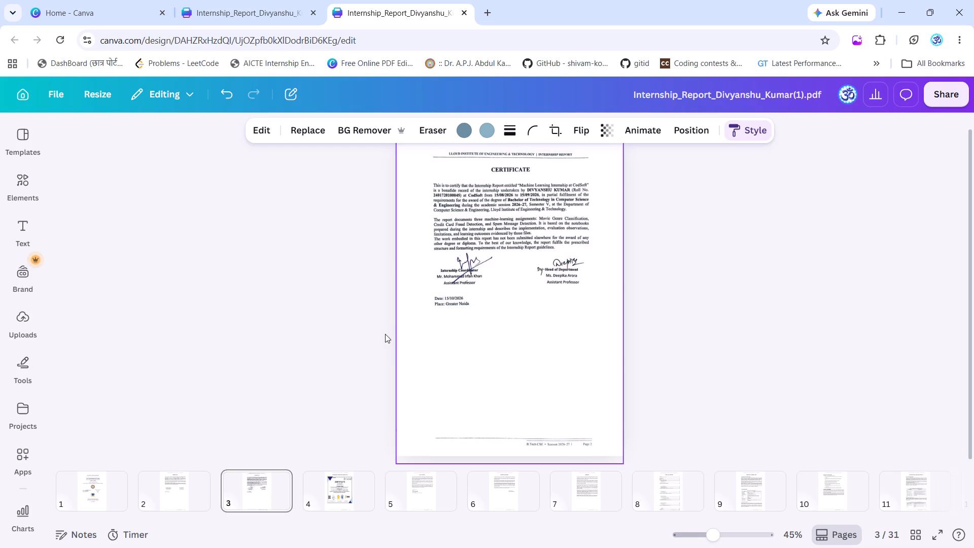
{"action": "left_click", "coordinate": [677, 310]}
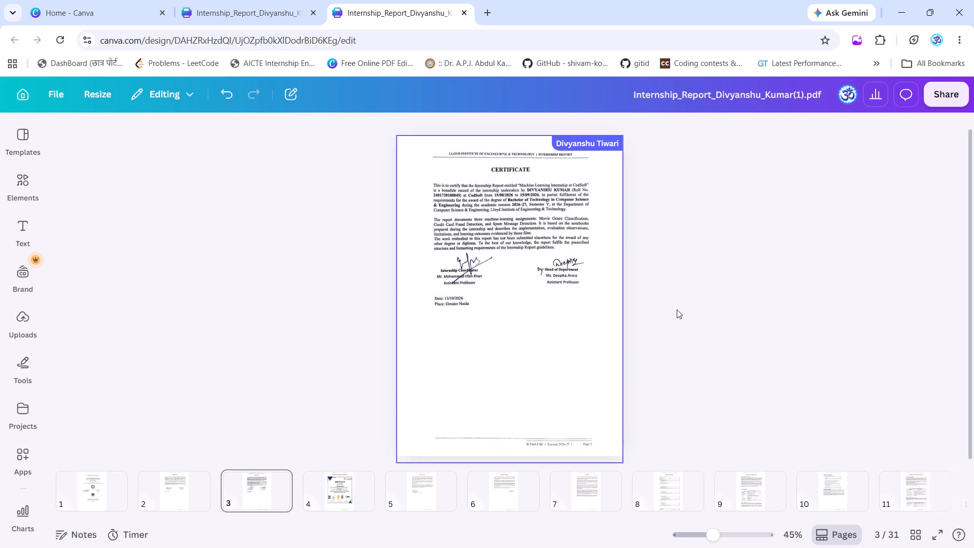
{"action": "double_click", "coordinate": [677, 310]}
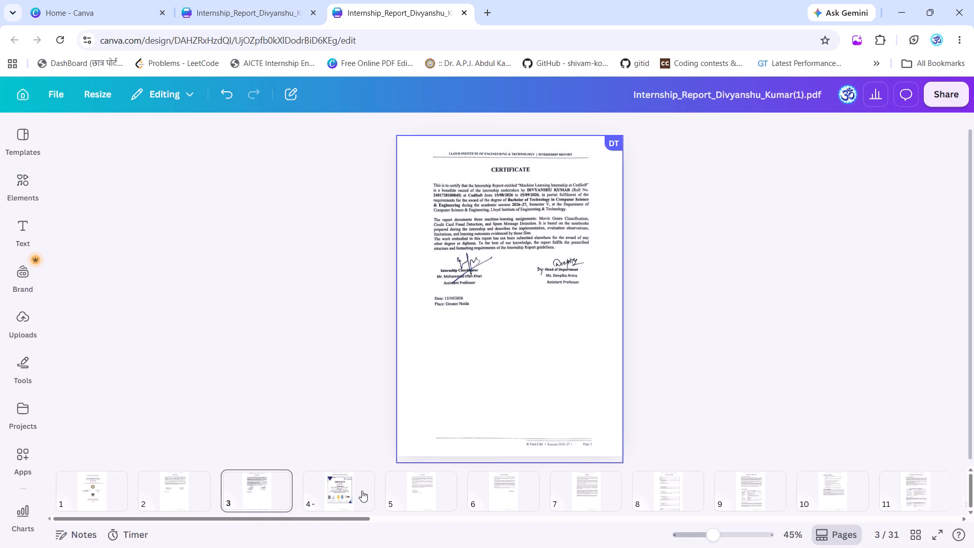
Pull the signed certificate image's bottom edge up to meet the bottom of page 3.
{"action": "left_click", "coordinate": [362, 491]}
{"action": "left_click", "coordinate": [259, 496]}
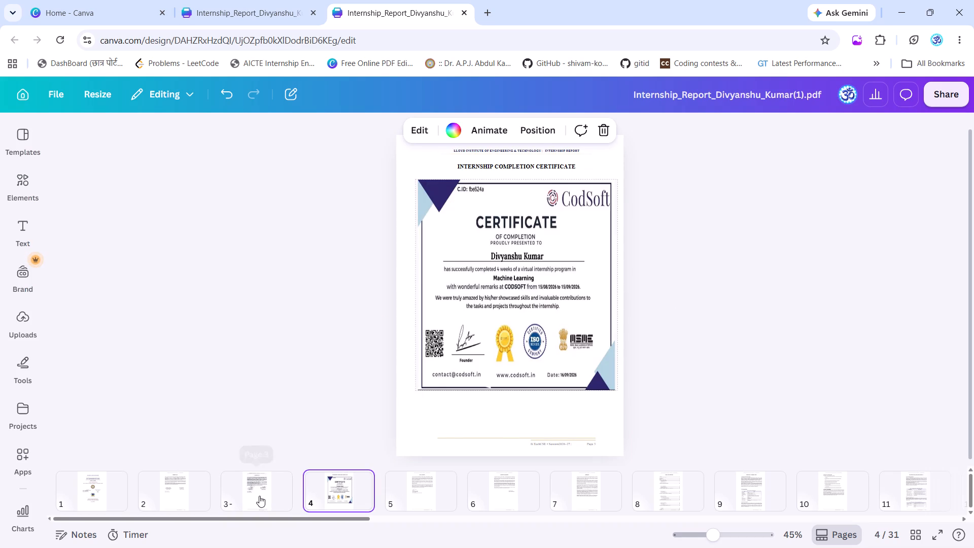
{"action": "left_click", "coordinate": [475, 451]}
{"action": "left_click_drag", "start_coordinate": [508, 462], "coordinate": [508, 457]}
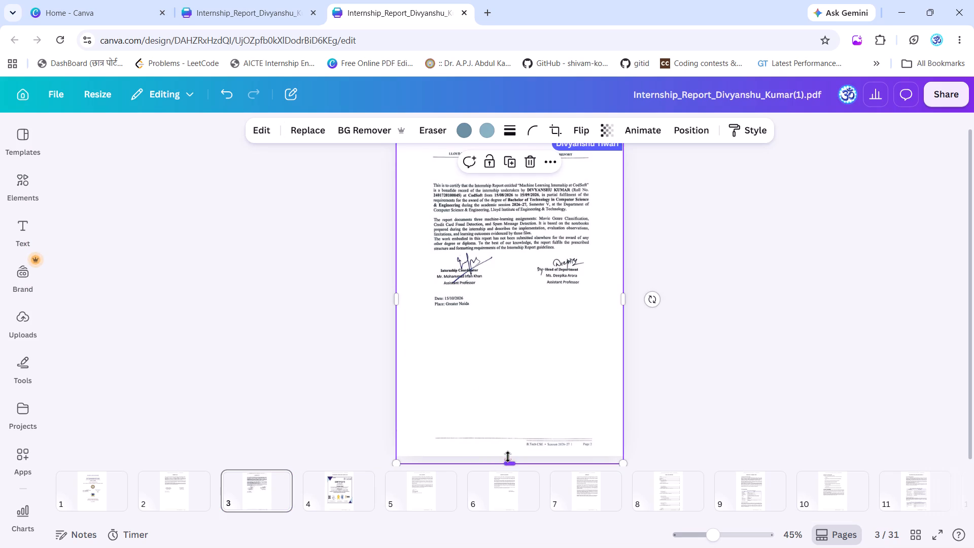
{"action": "left_click_drag", "start_coordinate": [508, 457], "coordinate": [508, 456]}
{"action": "scroll", "coordinate": [522, 354], "scroll_direction": "up", "scroll_amount": 1}
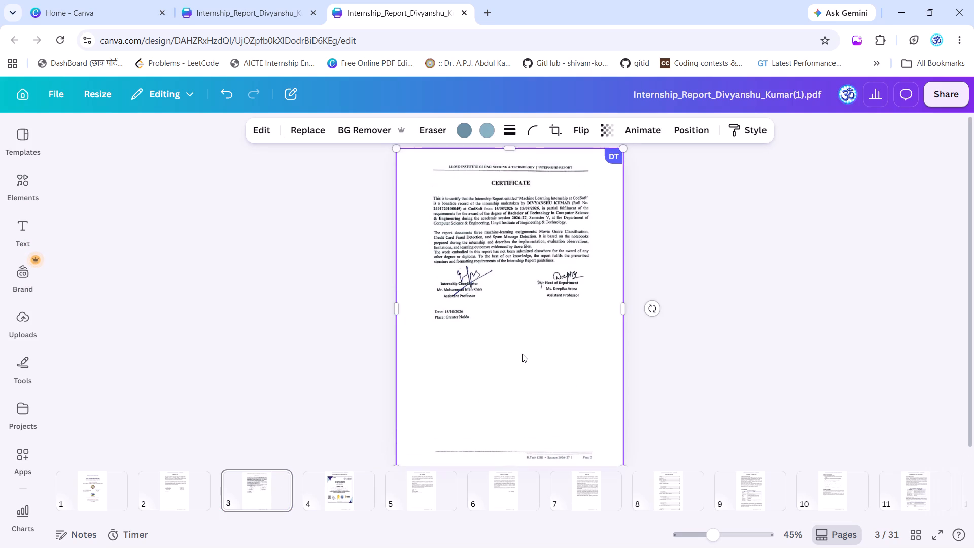
{"action": "left_click", "coordinate": [522, 354]}
{"action": "left_click", "coordinate": [756, 420]}
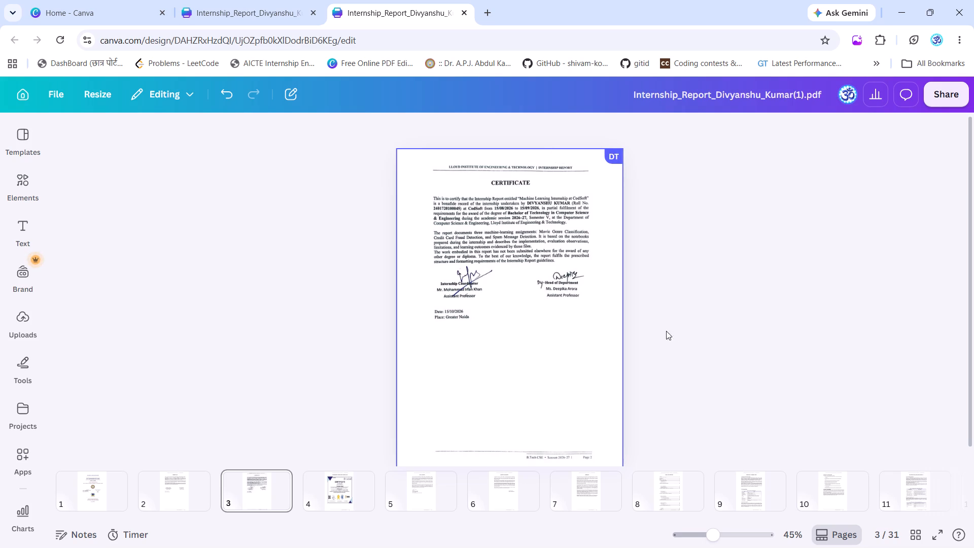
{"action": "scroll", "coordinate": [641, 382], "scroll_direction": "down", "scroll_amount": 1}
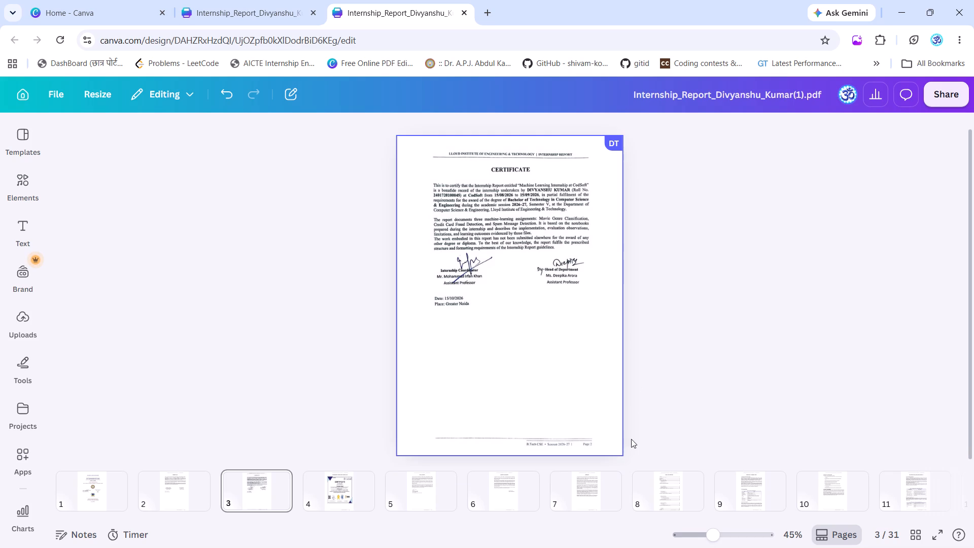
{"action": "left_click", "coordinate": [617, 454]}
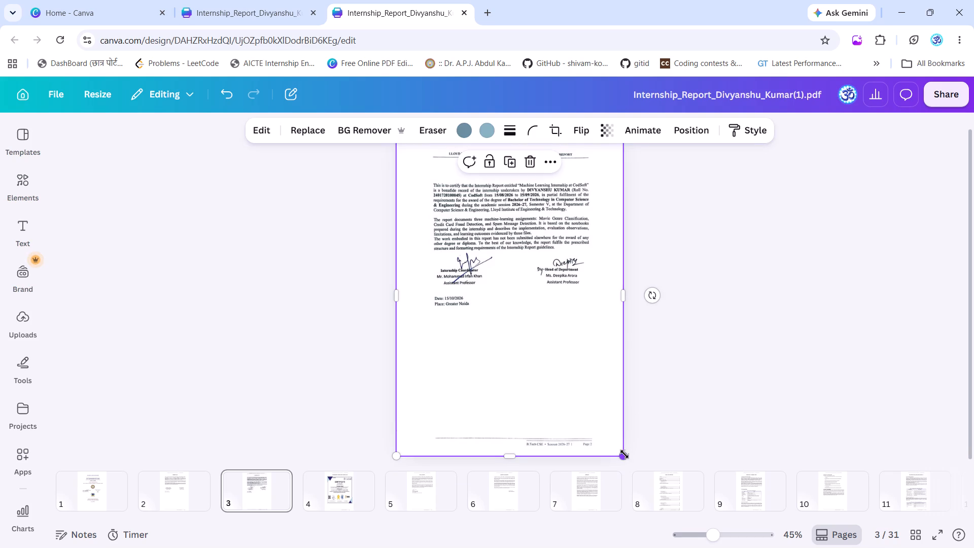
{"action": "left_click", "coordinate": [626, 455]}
Resize page 3's signed certificate image from its corner to fit the page at width 21 and height 29.7.
{"action": "left_click_drag", "start_coordinate": [623, 457], "coordinate": [654, 436]}
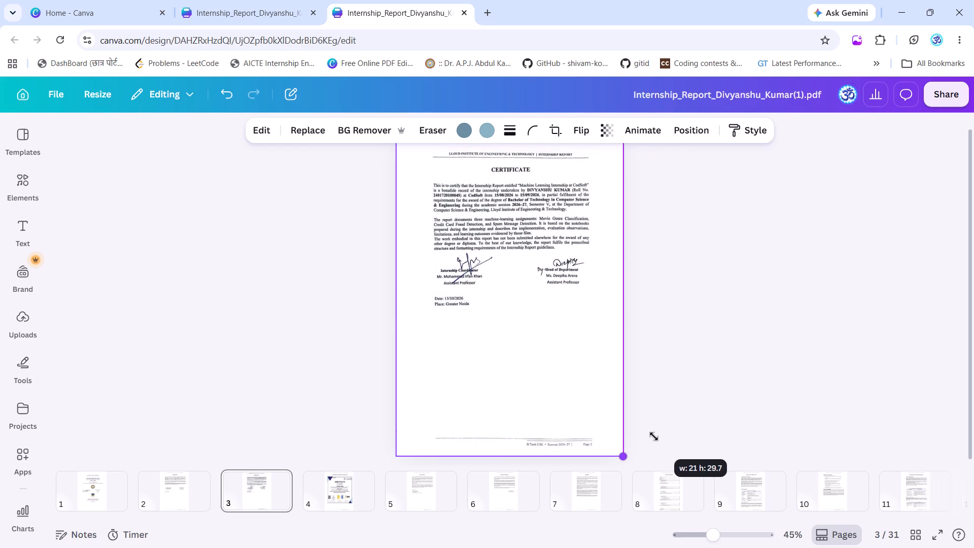
{"action": "left_click_drag", "start_coordinate": [654, 436], "coordinate": [654, 437]}
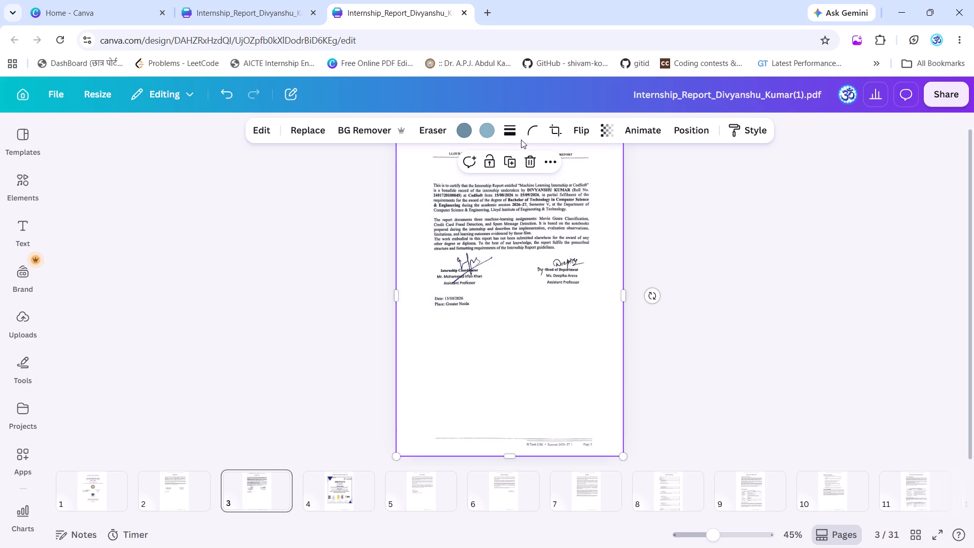
Crop page 3's signed certificate scan tightly around the Head of Department's signature and copy the cropped signature.
{"action": "left_click", "coordinate": [551, 135]}
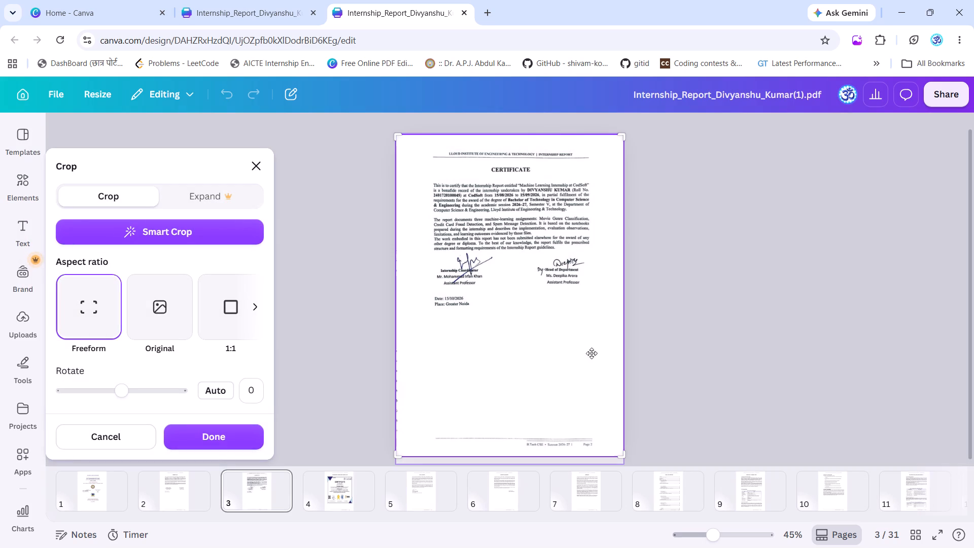
{"action": "left_click_drag", "start_coordinate": [622, 457], "coordinate": [589, 295]}
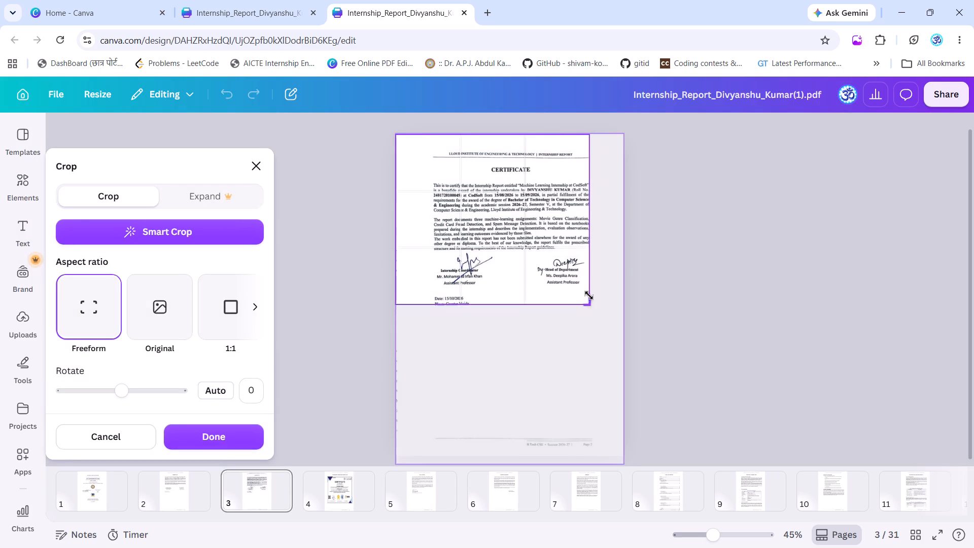
{"action": "left_click_drag", "start_coordinate": [589, 295], "coordinate": [587, 295]}
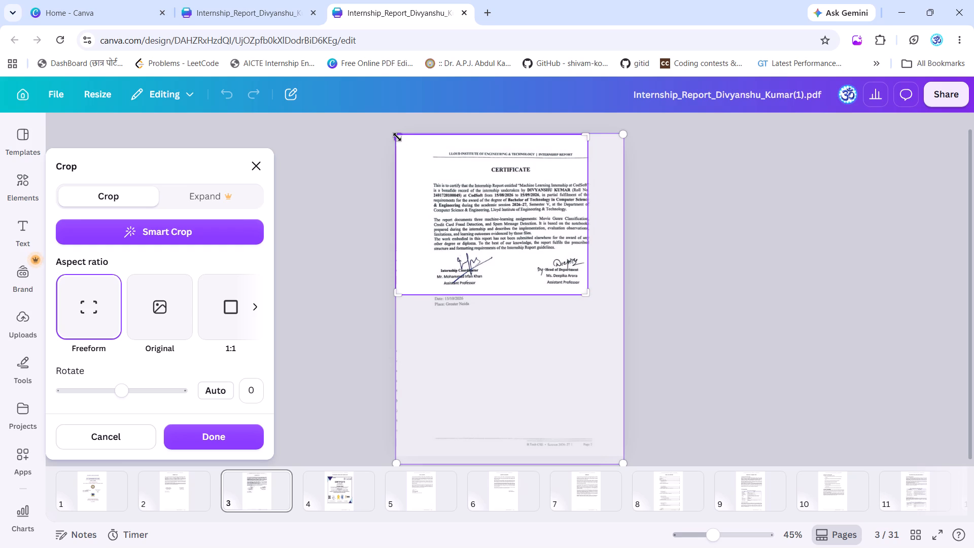
{"action": "left_click_drag", "start_coordinate": [397, 137], "coordinate": [549, 258]}
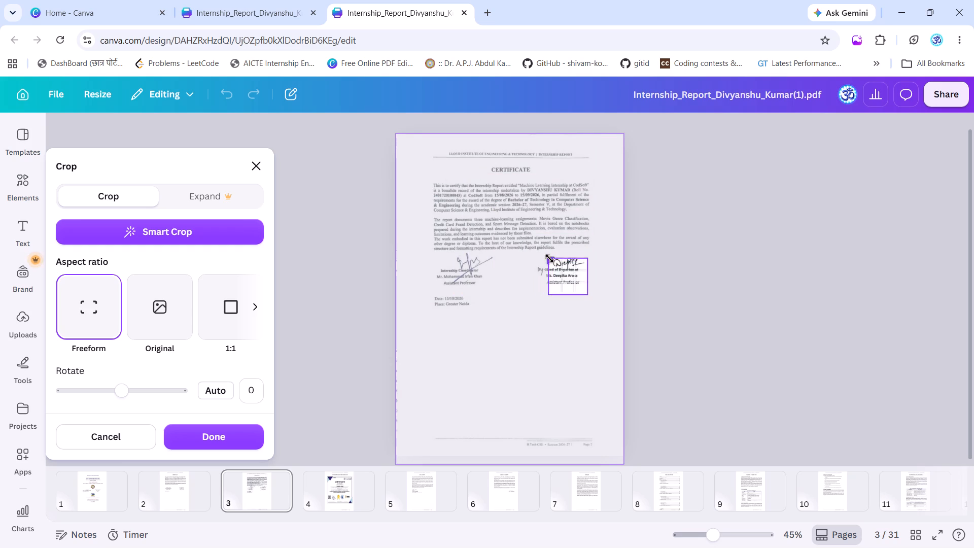
{"action": "left_click_drag", "start_coordinate": [549, 258], "coordinate": [550, 257]}
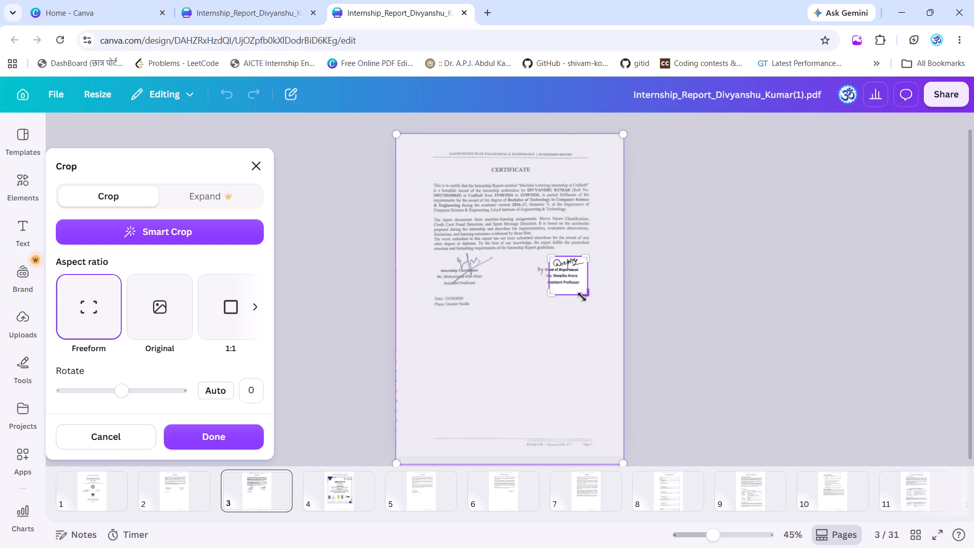
{"action": "left_click_drag", "start_coordinate": [585, 294], "coordinate": [585, 267]}
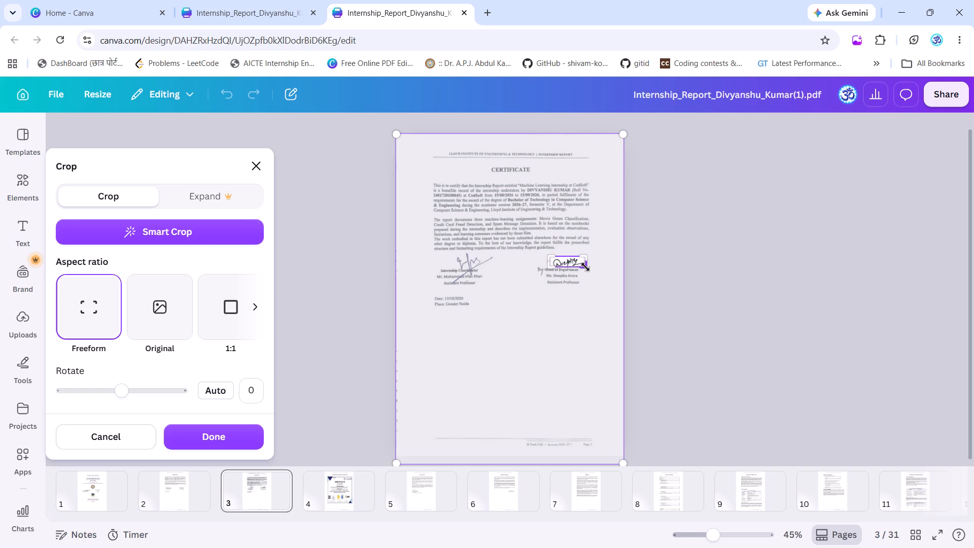
{"action": "left_click", "coordinate": [230, 439]}
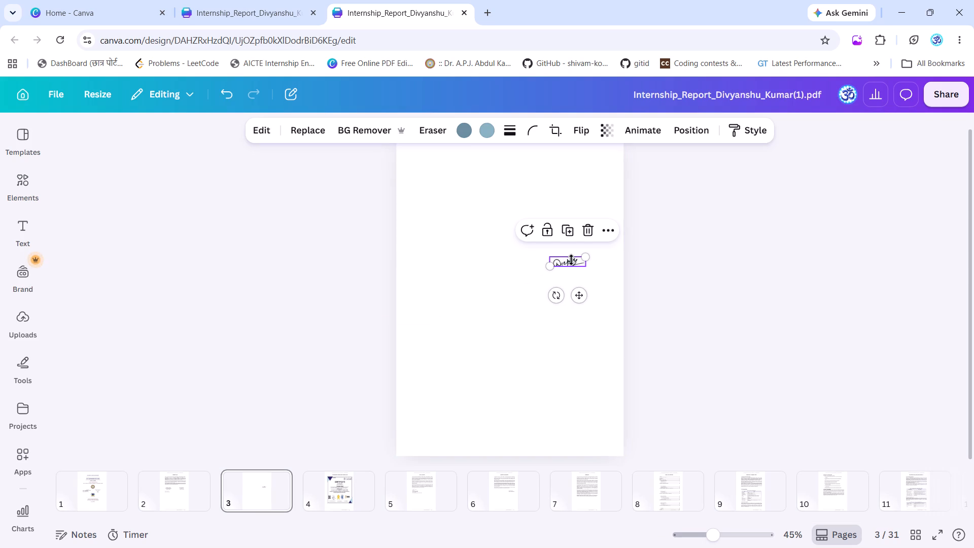
{"action": "left_click", "coordinate": [602, 233]}
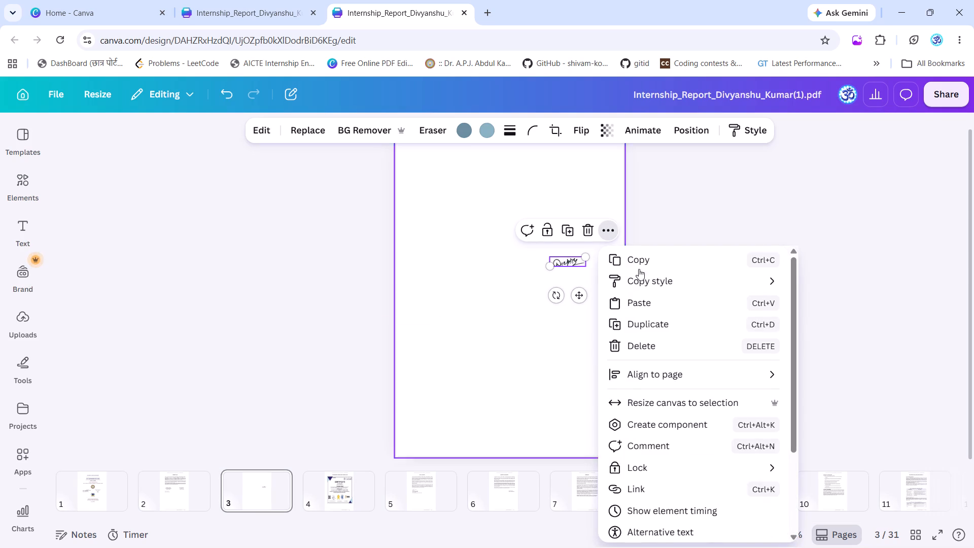
{"action": "left_click", "coordinate": [655, 266]}
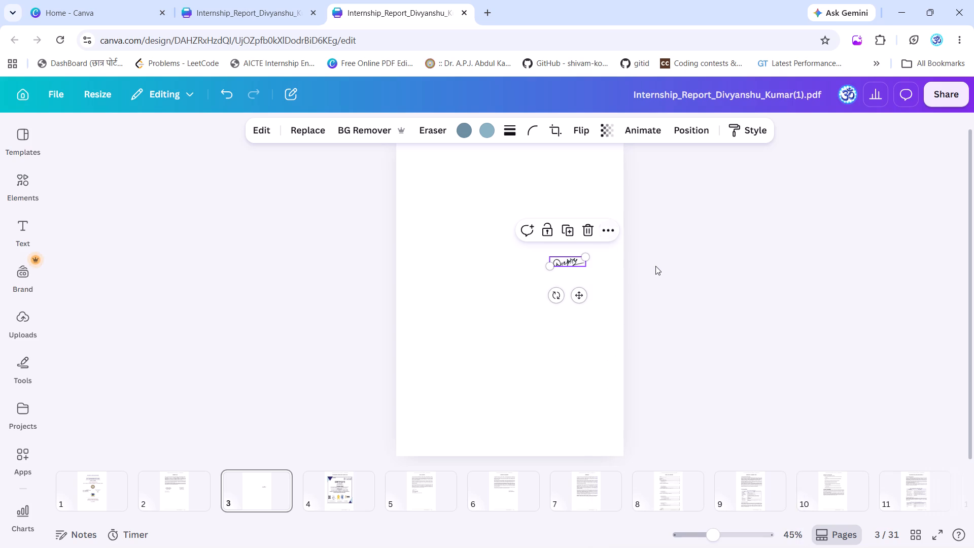
Undo the signature crop on page 3's certificate scan.
{"action": "key", "text": "ctrl+z"}
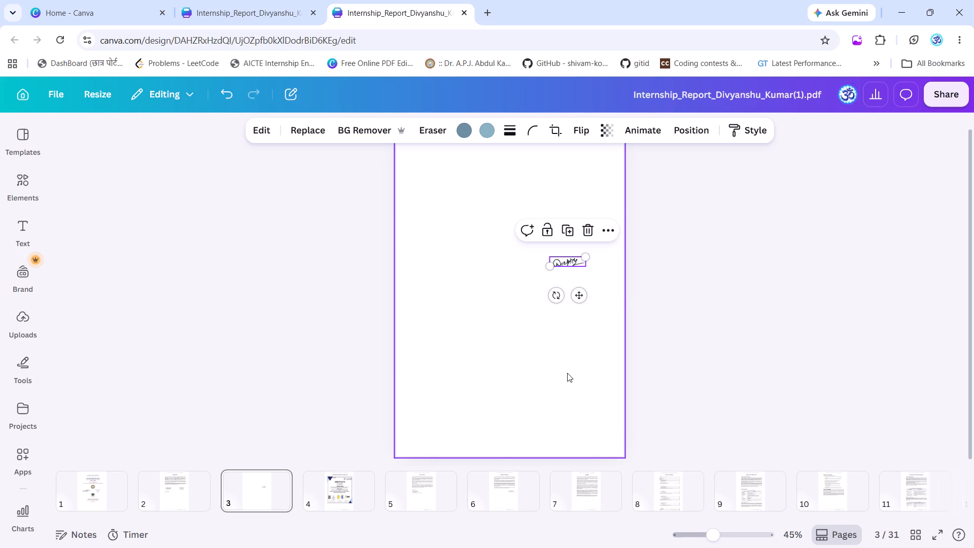
Paste the copied Head of Department signature onto the unsigned certificate on page 2.
{"action": "left_click", "coordinate": [164, 500]}
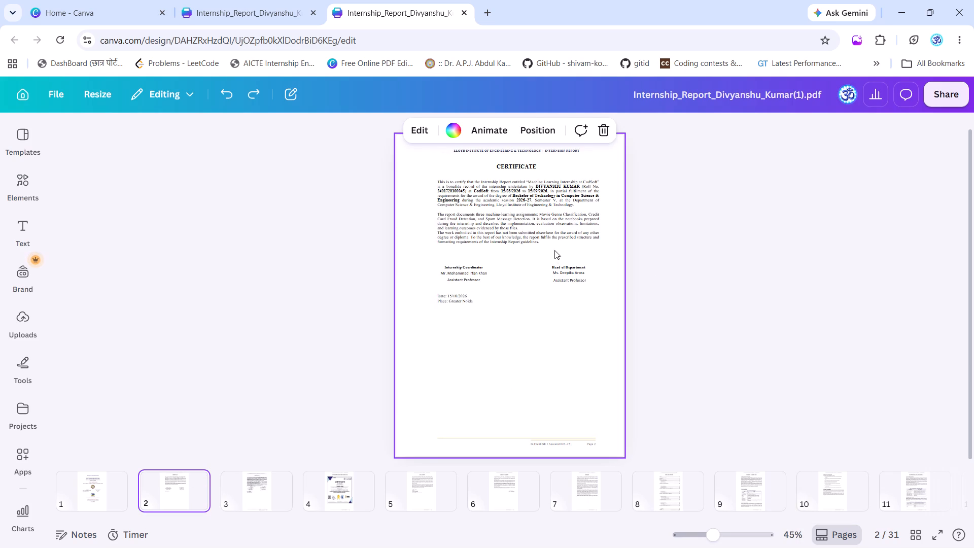
{"action": "left_click", "coordinate": [554, 250]}
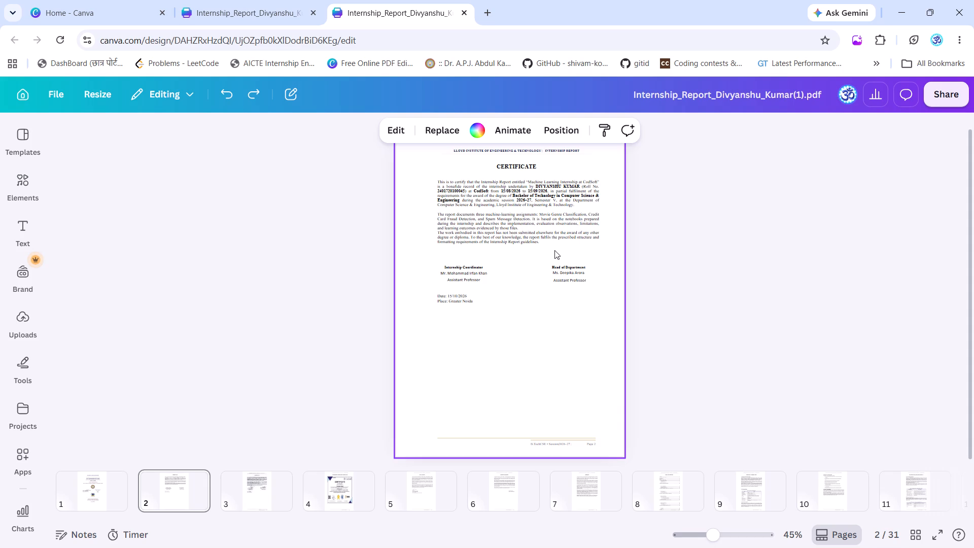
{"action": "key", "text": "ctrl+v"}
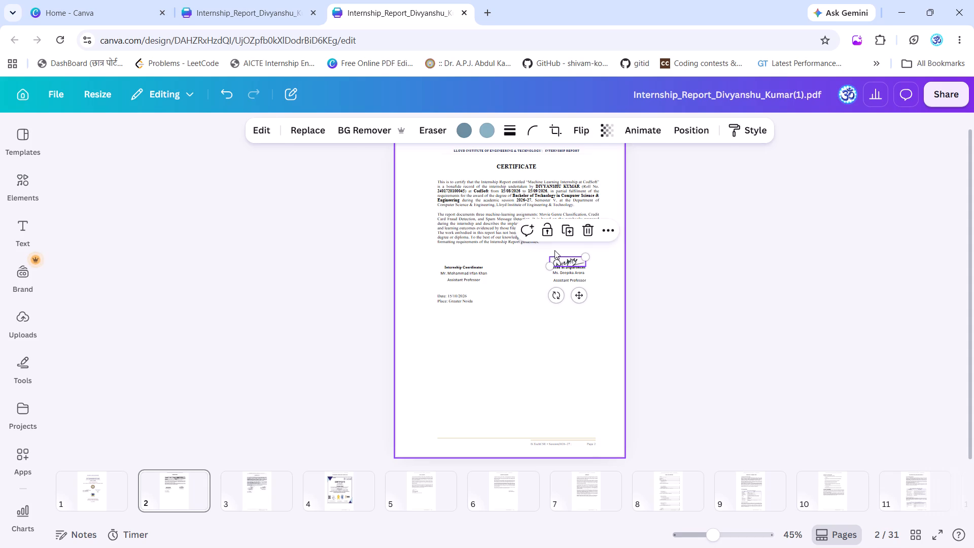
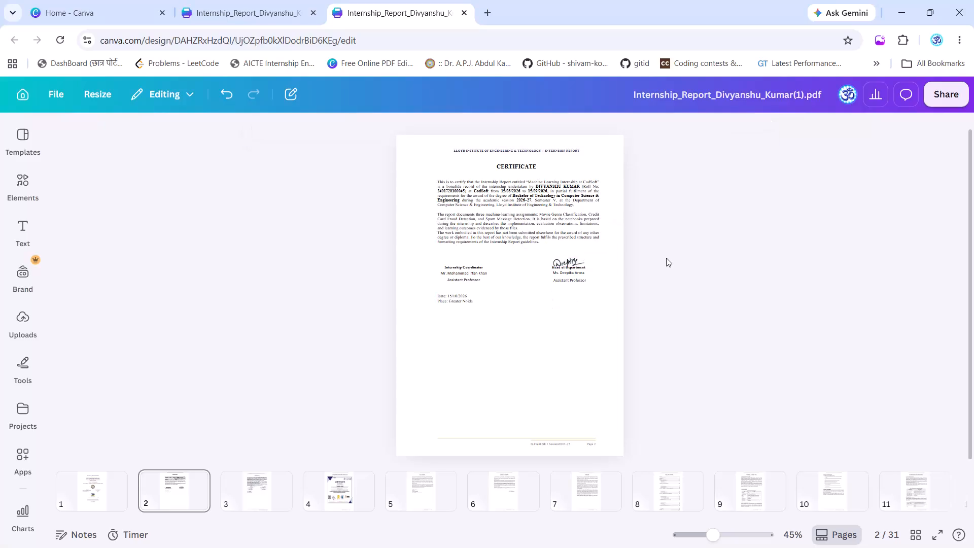
Position the pasted Head of Department signature just above the "Head of Department" label on page 2, matching the signed scan on page 3.
{"action": "left_click", "coordinate": [572, 265]}
{"action": "left_click", "coordinate": [660, 397]}
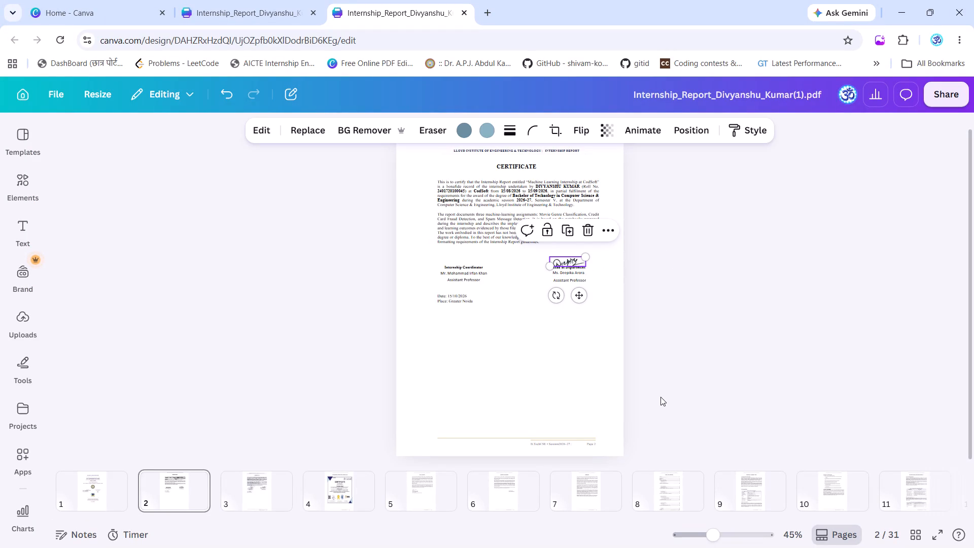
{"action": "left_click", "coordinate": [255, 491]}
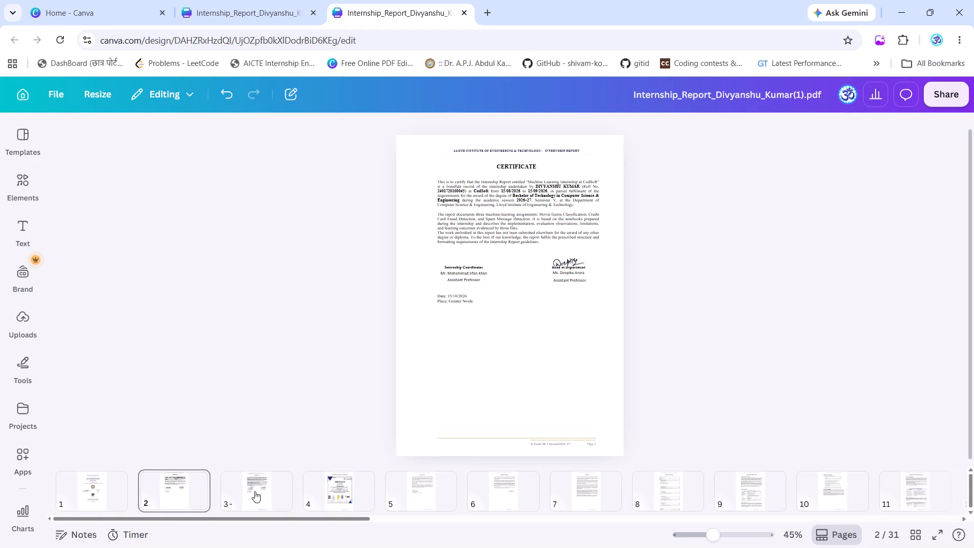
{"action": "left_click", "coordinate": [179, 495]}
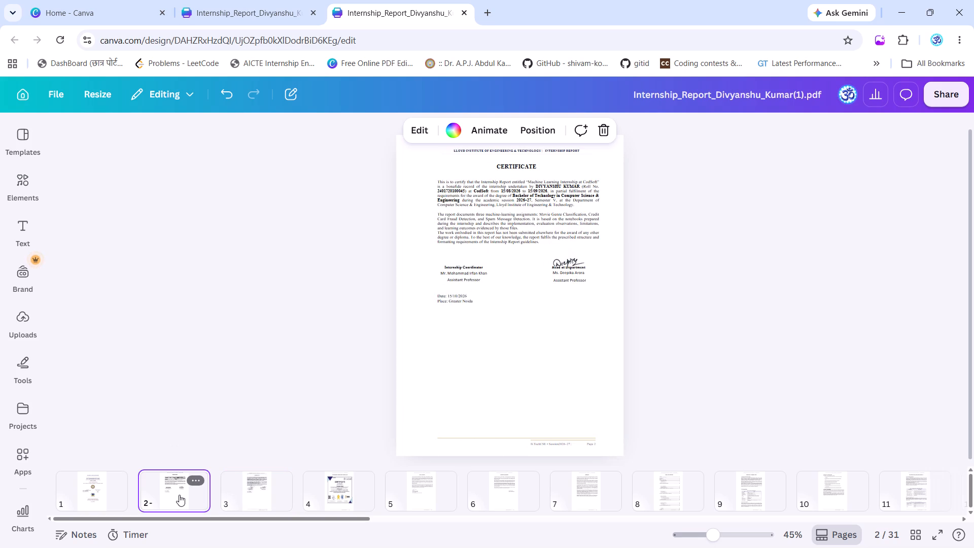
{"action": "left_click", "coordinate": [567, 262]}
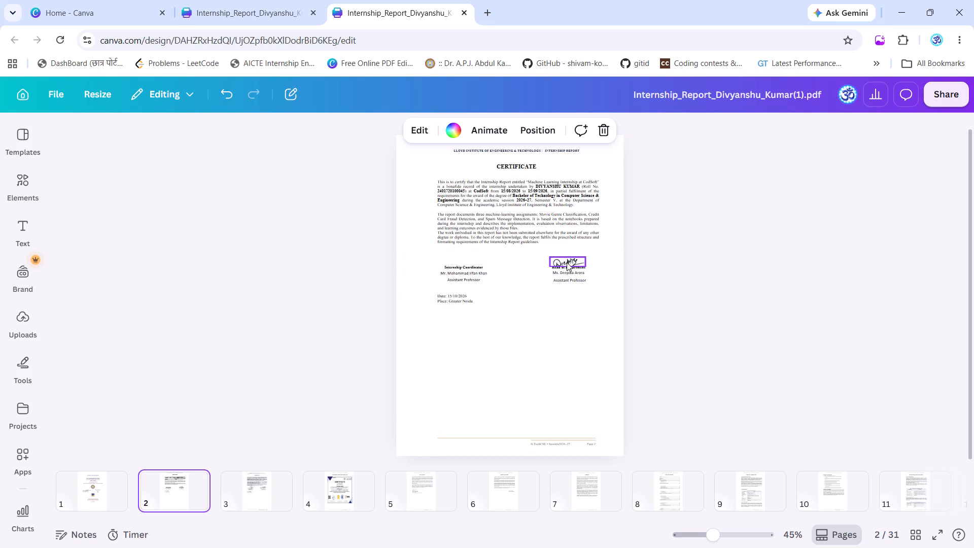
{"action": "left_click", "coordinate": [567, 262]}
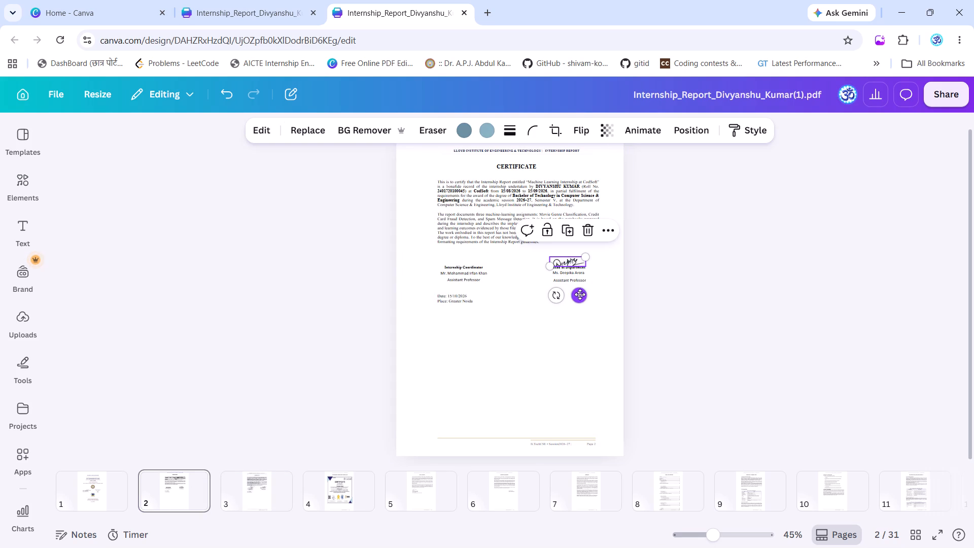
{"action": "left_click", "coordinate": [580, 294]}
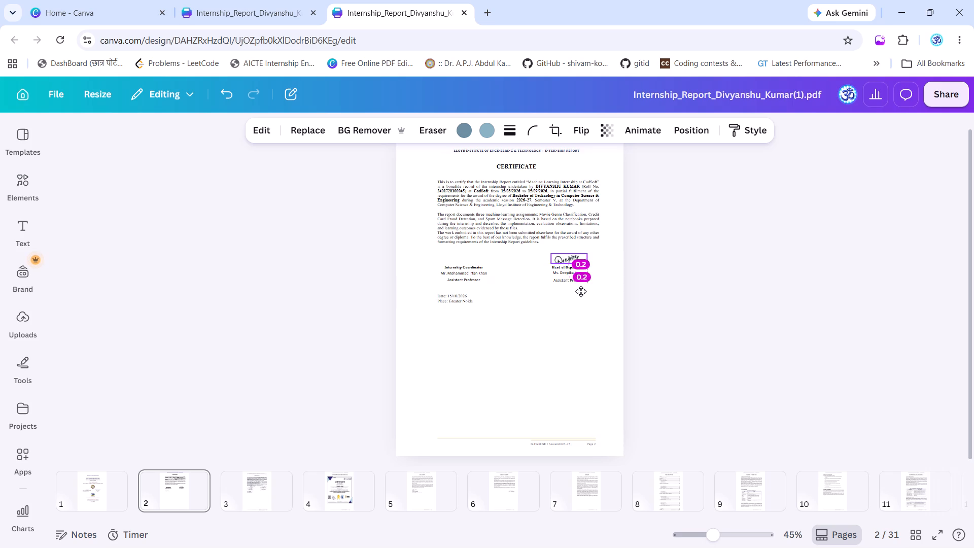
{"action": "left_click", "coordinate": [580, 295]}
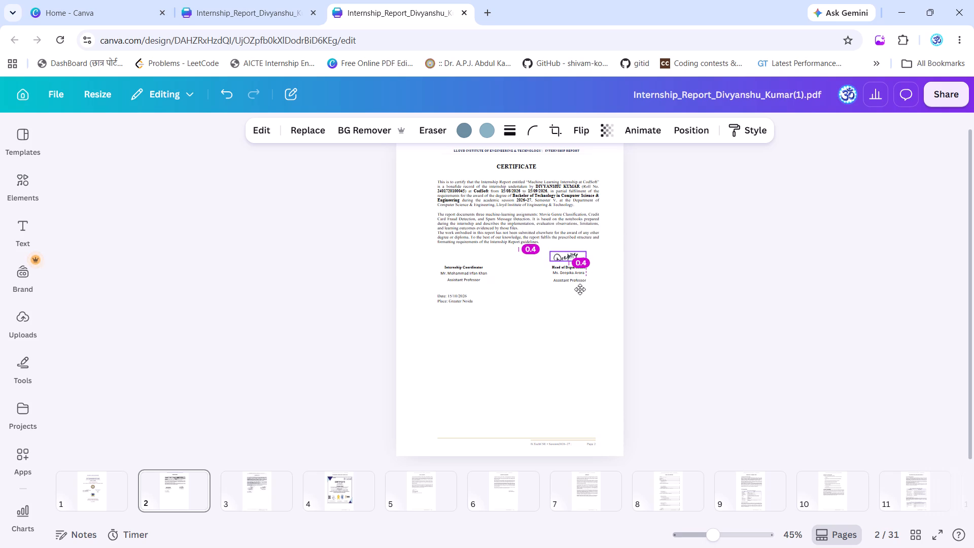
{"action": "left_click", "coordinate": [580, 292]}
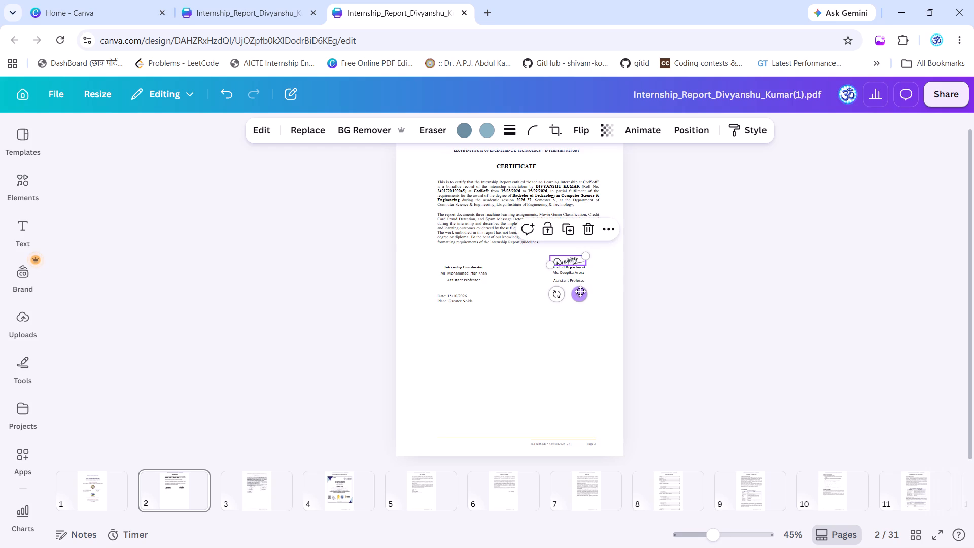
{"action": "left_click", "coordinate": [580, 291]}
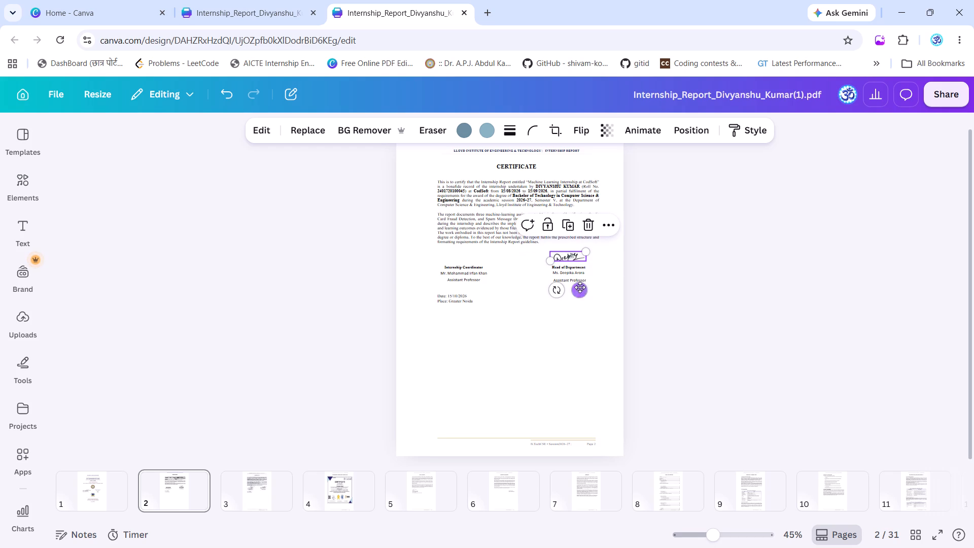
{"action": "left_click", "coordinate": [581, 292]}
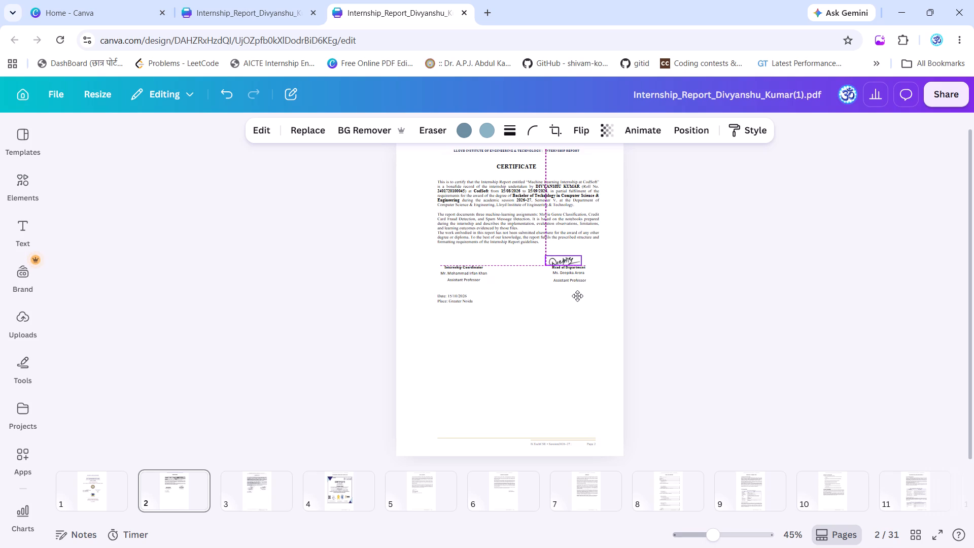
{"action": "left_click", "coordinate": [577, 296]}
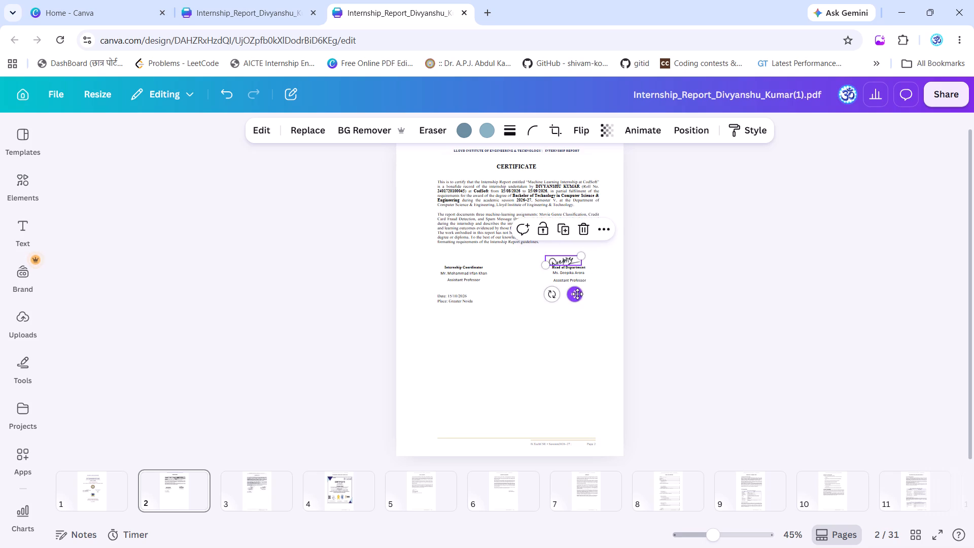
{"action": "left_click", "coordinate": [577, 292]}
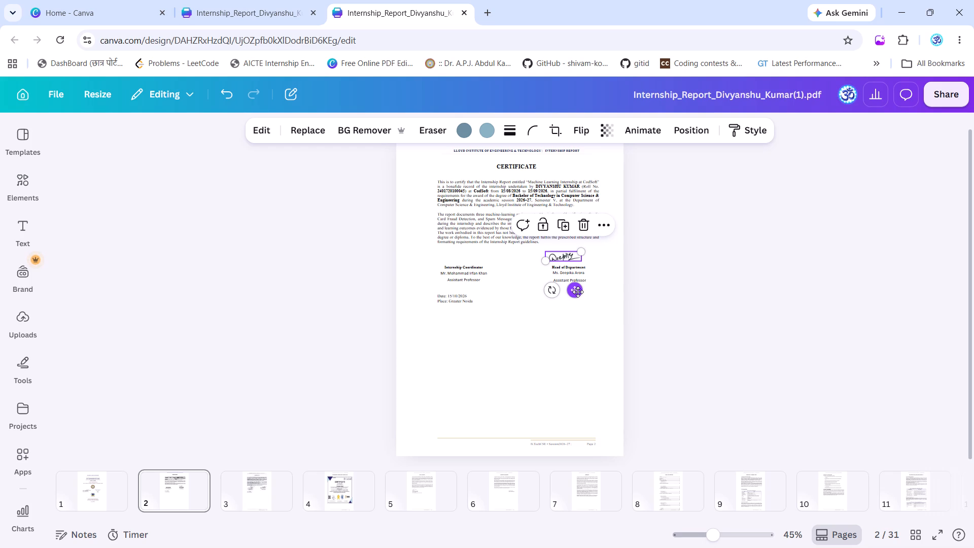
{"action": "right_click", "coordinate": [578, 292]}
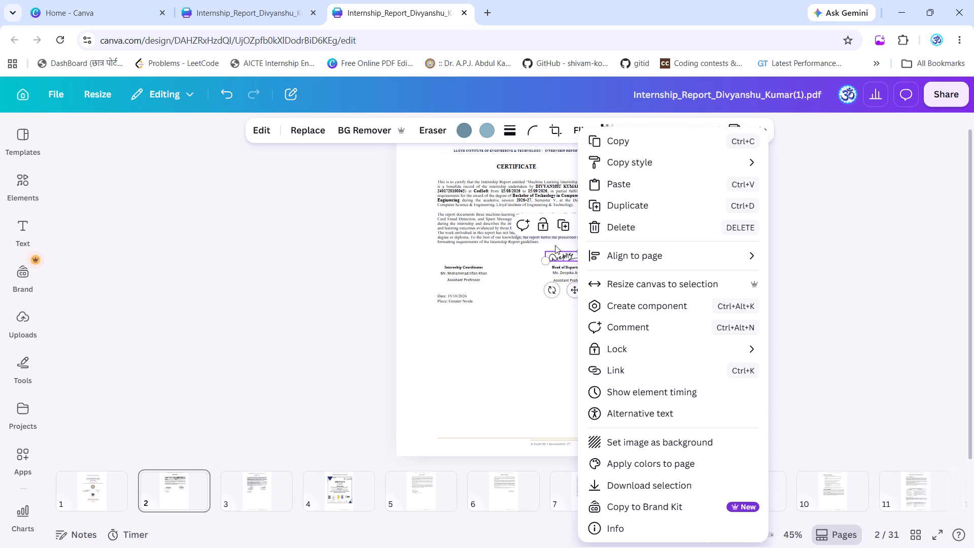
{"action": "left_click", "coordinate": [559, 249]}
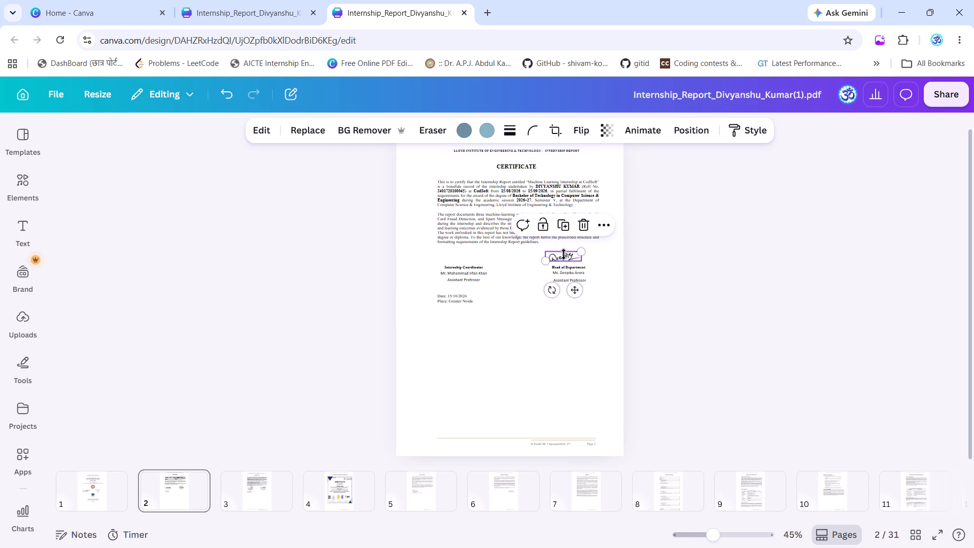
{"action": "left_click", "coordinate": [572, 292]}
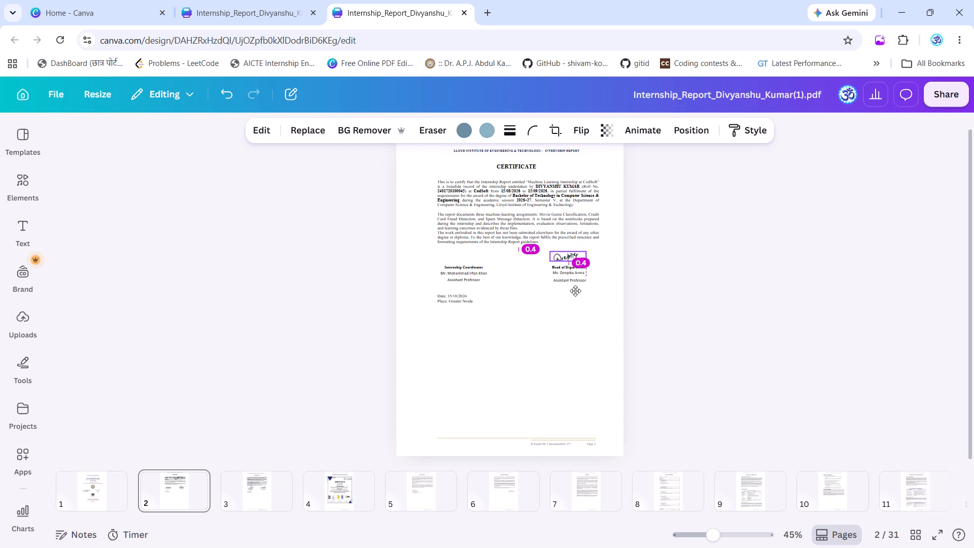
{"action": "left_click", "coordinate": [575, 291]}
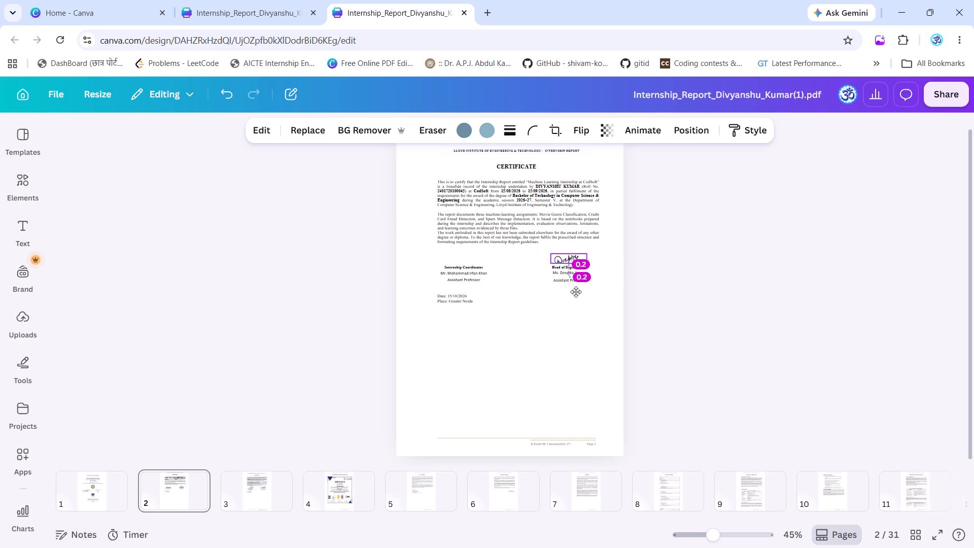
{"action": "left_click", "coordinate": [729, 359]}
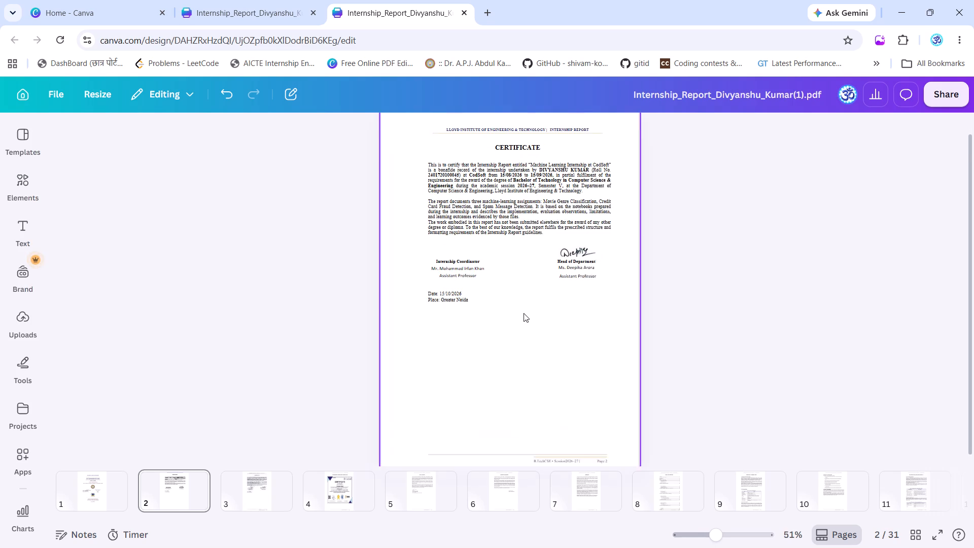
Compare the signature placement on page 2's certificate with the signed certificate scan on page 3.
{"action": "left_click", "coordinate": [267, 499]}
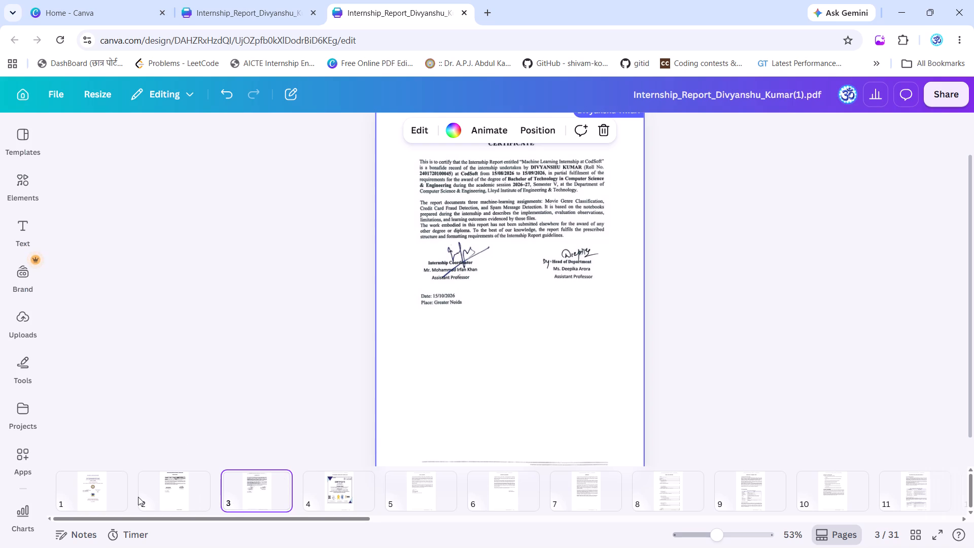
{"action": "left_click", "coordinate": [191, 491]}
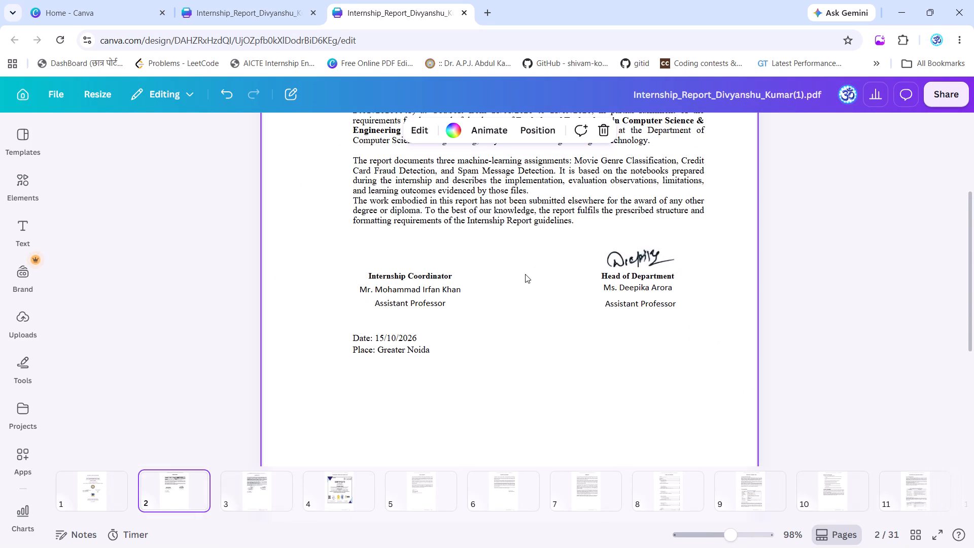
{"action": "left_click", "coordinate": [263, 483]}
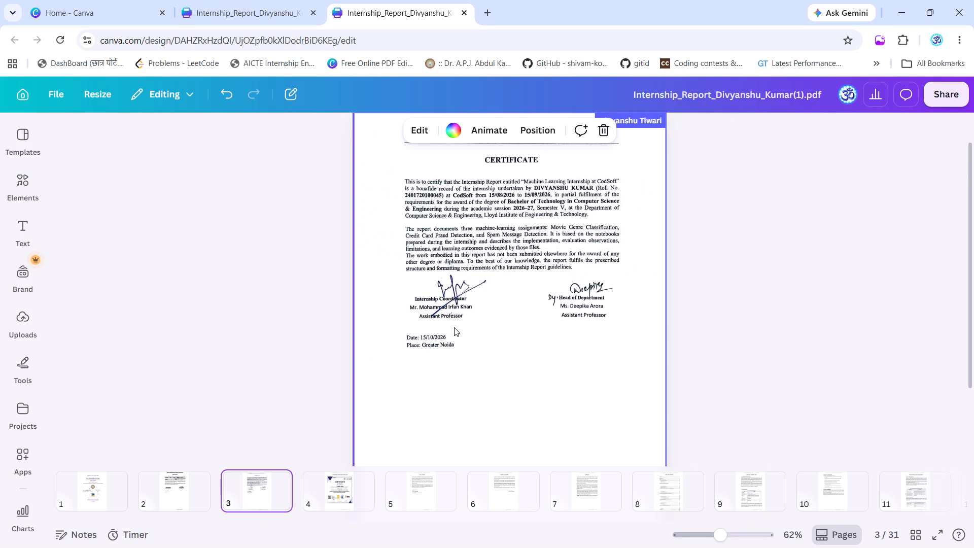
{"action": "scroll", "coordinate": [454, 327], "scroll_direction": "right", "scroll_amount": 1}
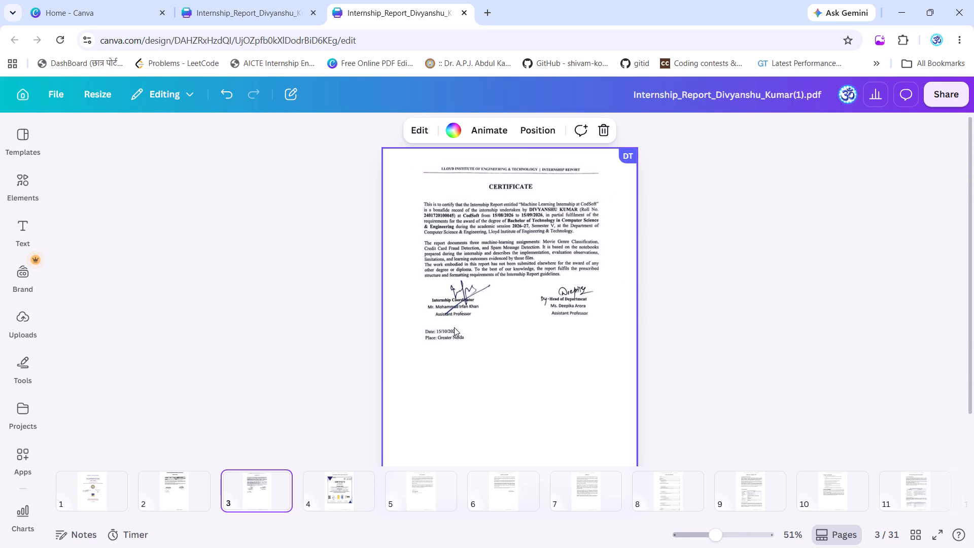
{"action": "left_click", "coordinate": [173, 501]}
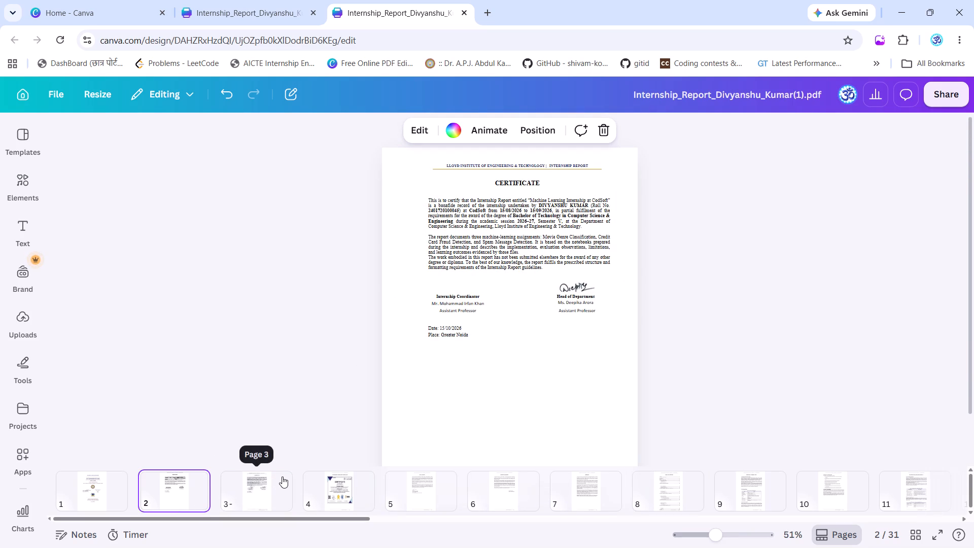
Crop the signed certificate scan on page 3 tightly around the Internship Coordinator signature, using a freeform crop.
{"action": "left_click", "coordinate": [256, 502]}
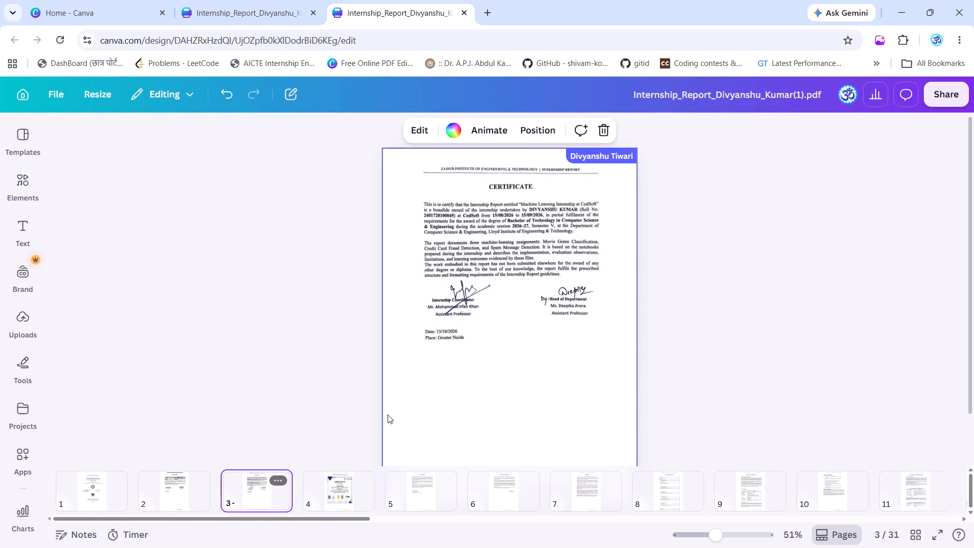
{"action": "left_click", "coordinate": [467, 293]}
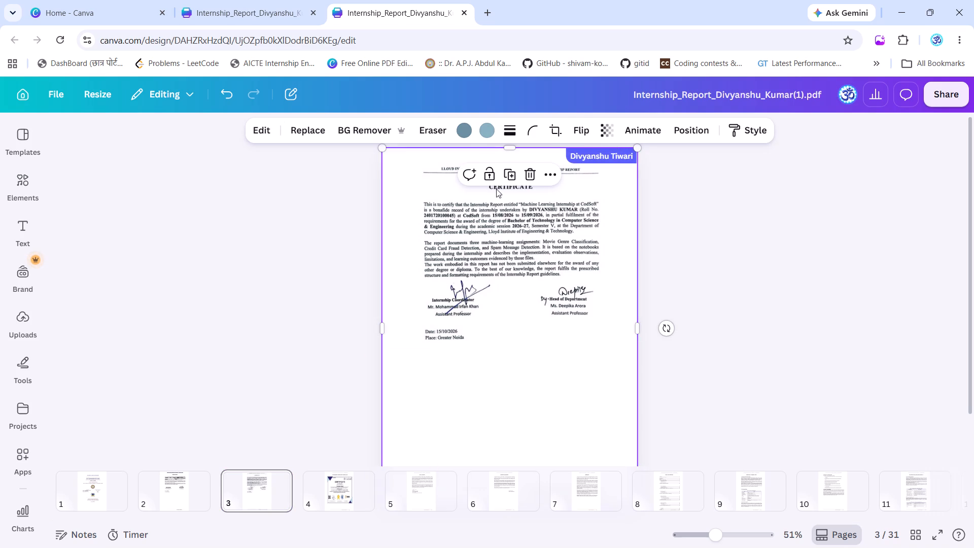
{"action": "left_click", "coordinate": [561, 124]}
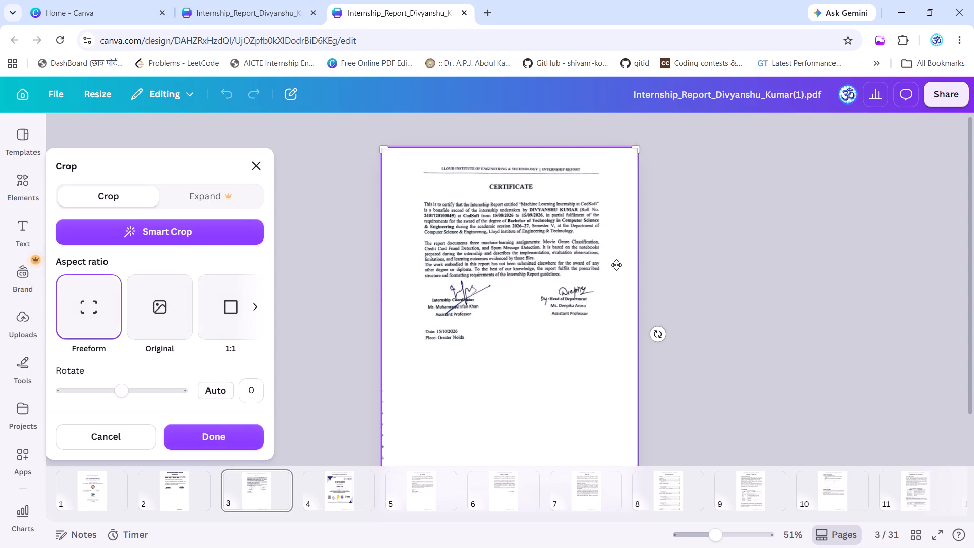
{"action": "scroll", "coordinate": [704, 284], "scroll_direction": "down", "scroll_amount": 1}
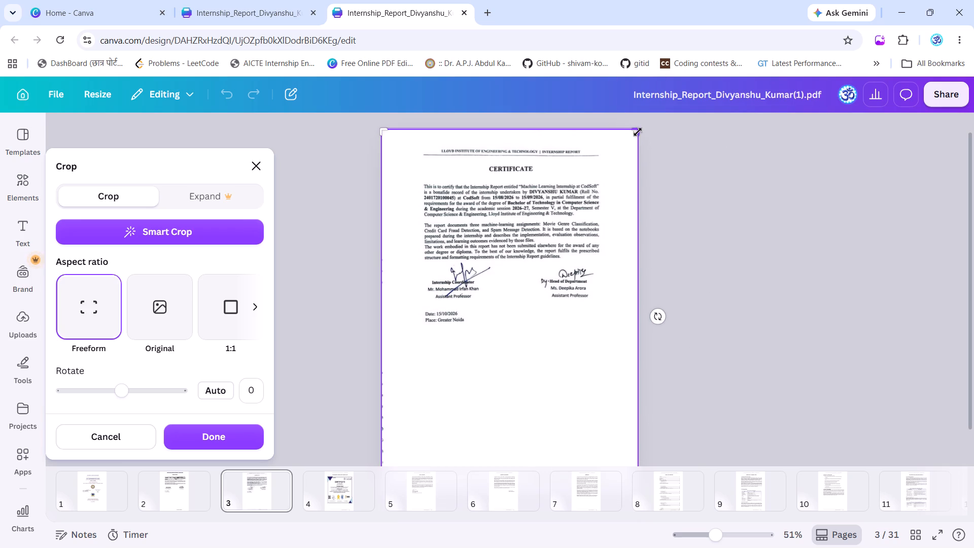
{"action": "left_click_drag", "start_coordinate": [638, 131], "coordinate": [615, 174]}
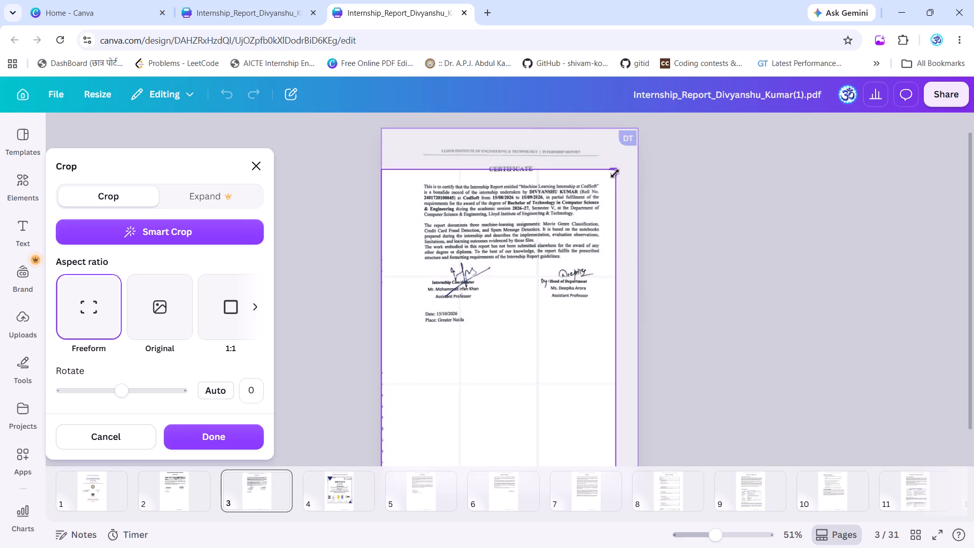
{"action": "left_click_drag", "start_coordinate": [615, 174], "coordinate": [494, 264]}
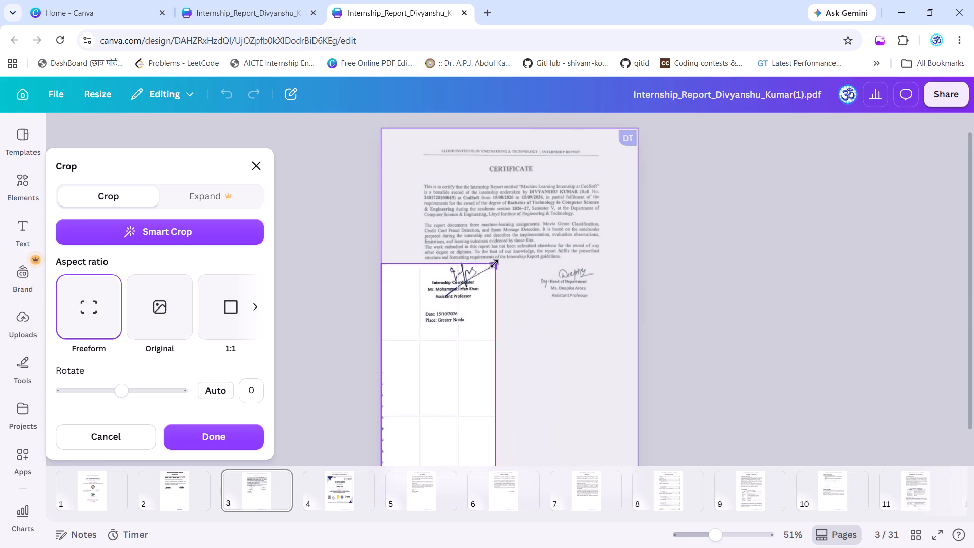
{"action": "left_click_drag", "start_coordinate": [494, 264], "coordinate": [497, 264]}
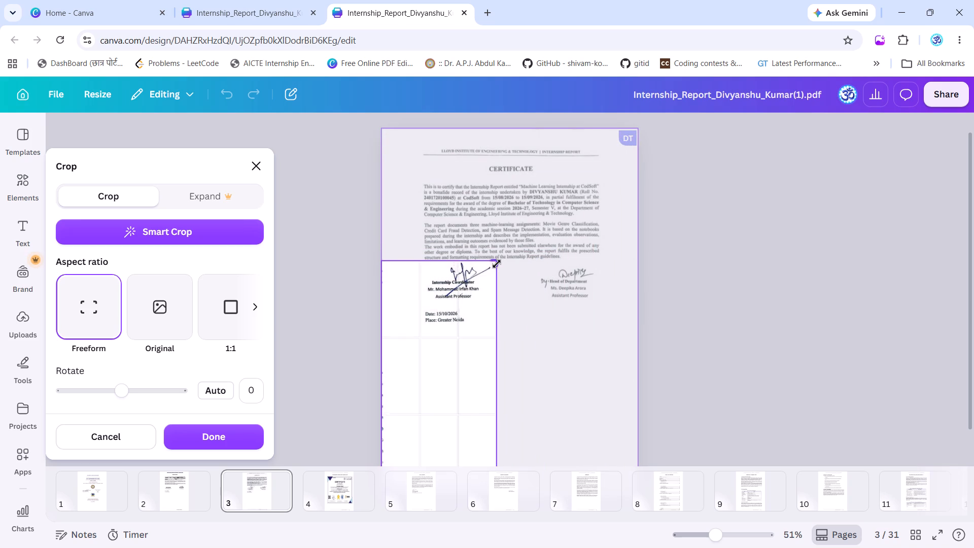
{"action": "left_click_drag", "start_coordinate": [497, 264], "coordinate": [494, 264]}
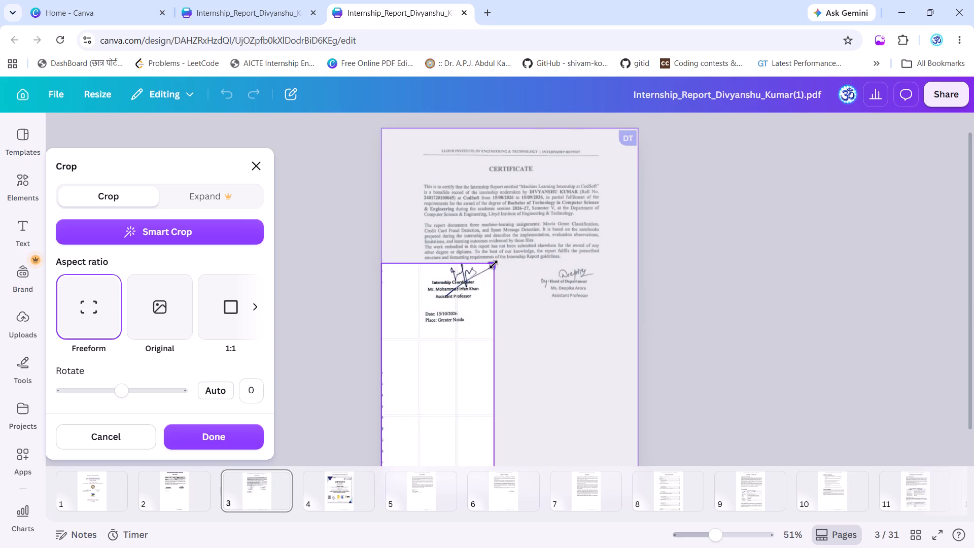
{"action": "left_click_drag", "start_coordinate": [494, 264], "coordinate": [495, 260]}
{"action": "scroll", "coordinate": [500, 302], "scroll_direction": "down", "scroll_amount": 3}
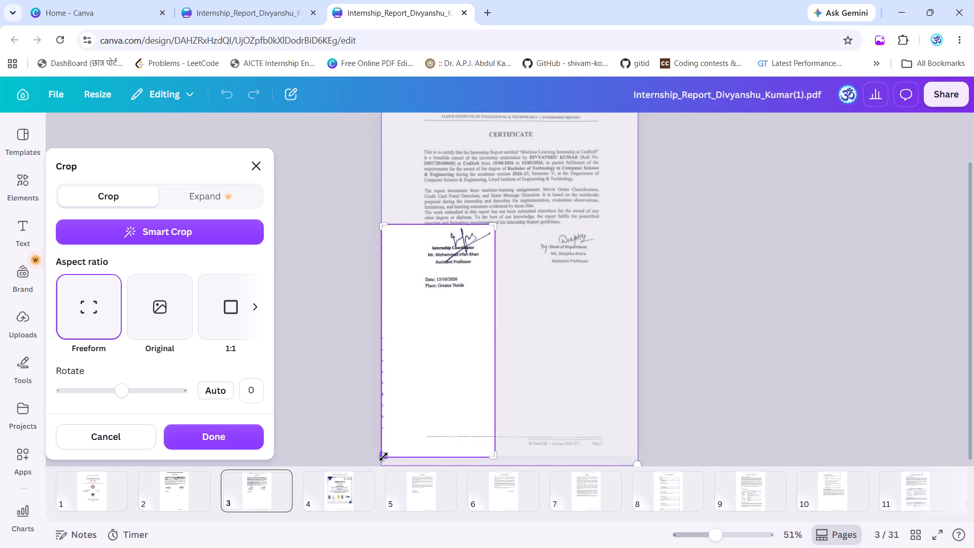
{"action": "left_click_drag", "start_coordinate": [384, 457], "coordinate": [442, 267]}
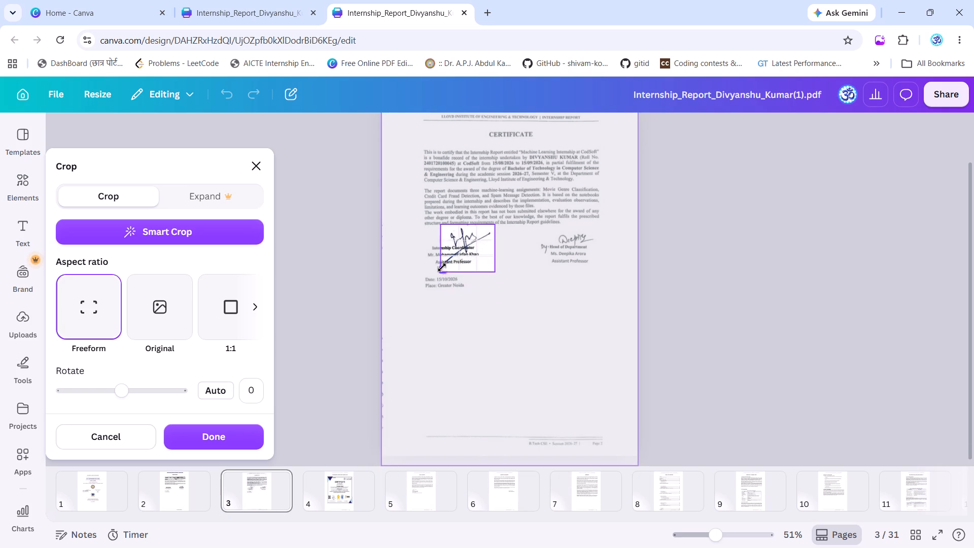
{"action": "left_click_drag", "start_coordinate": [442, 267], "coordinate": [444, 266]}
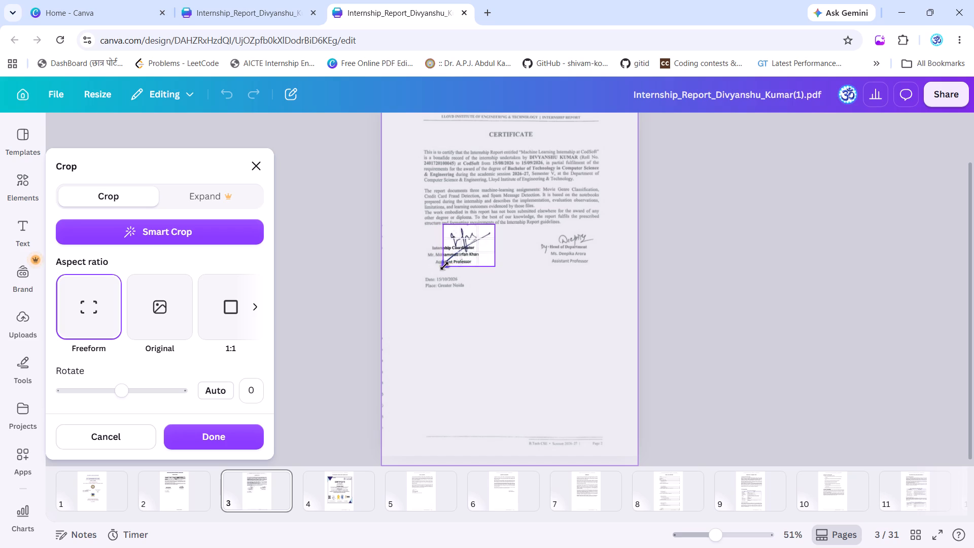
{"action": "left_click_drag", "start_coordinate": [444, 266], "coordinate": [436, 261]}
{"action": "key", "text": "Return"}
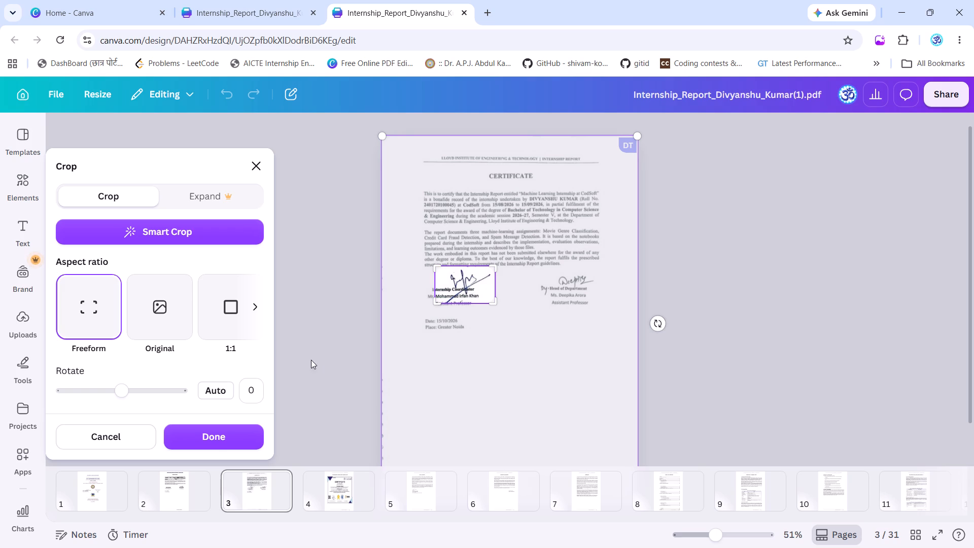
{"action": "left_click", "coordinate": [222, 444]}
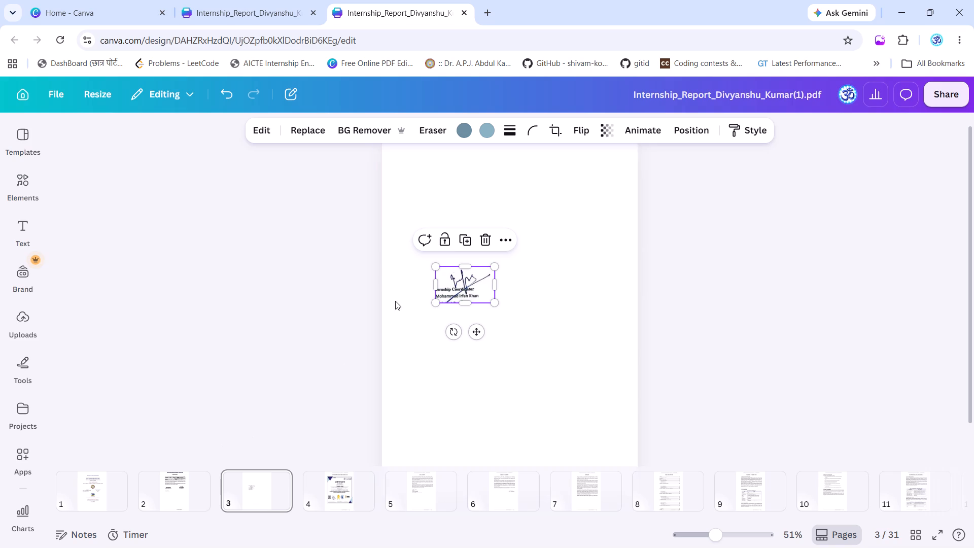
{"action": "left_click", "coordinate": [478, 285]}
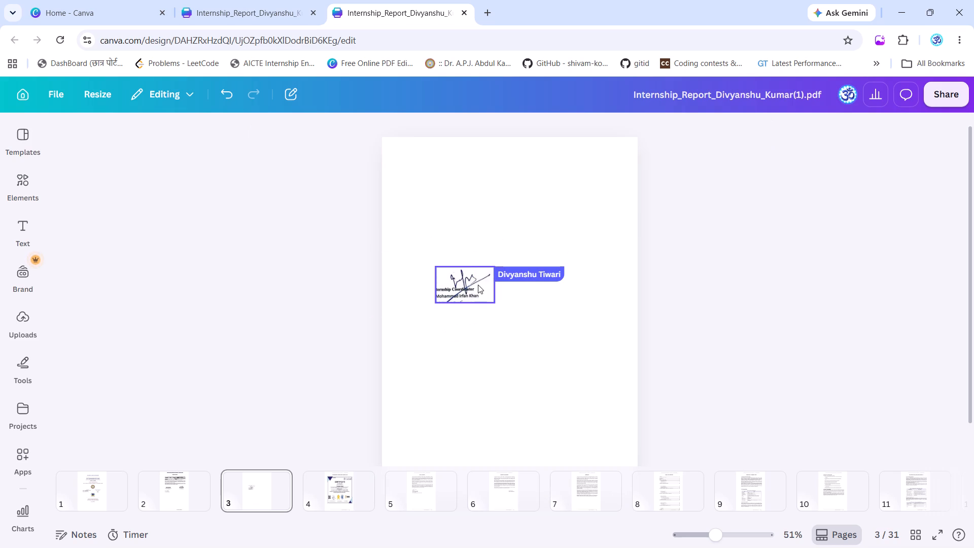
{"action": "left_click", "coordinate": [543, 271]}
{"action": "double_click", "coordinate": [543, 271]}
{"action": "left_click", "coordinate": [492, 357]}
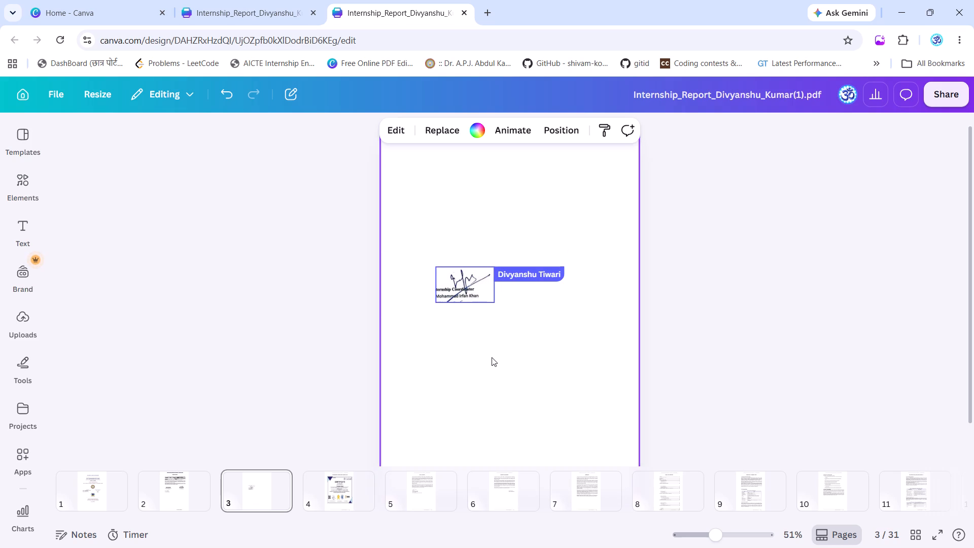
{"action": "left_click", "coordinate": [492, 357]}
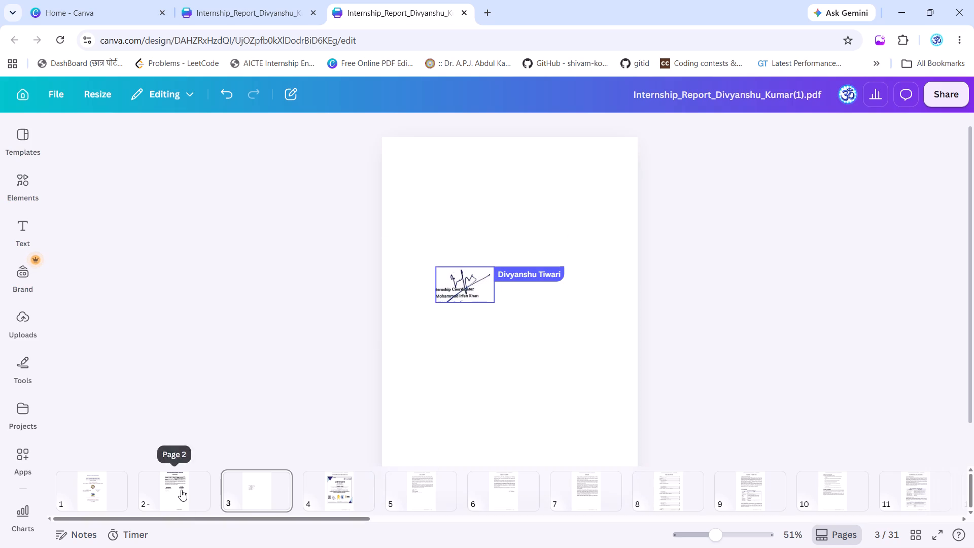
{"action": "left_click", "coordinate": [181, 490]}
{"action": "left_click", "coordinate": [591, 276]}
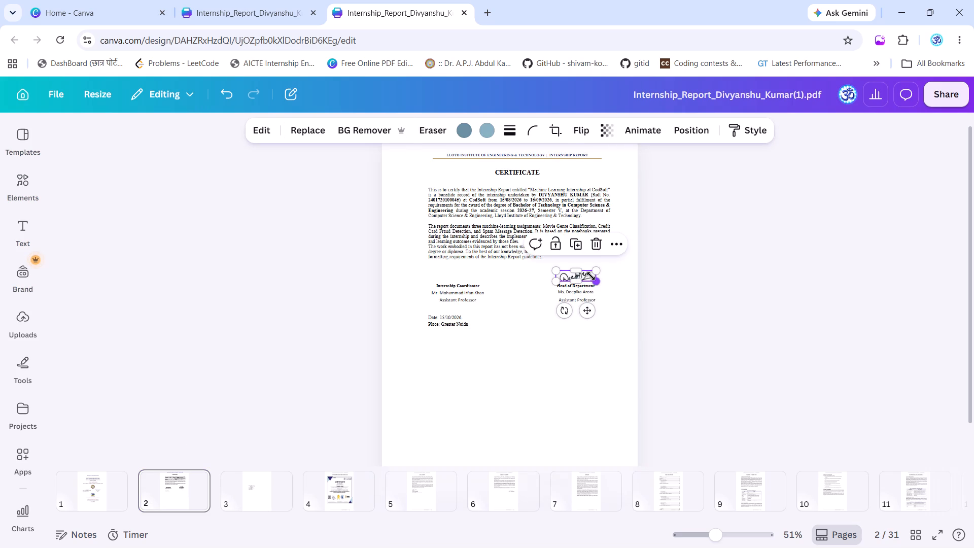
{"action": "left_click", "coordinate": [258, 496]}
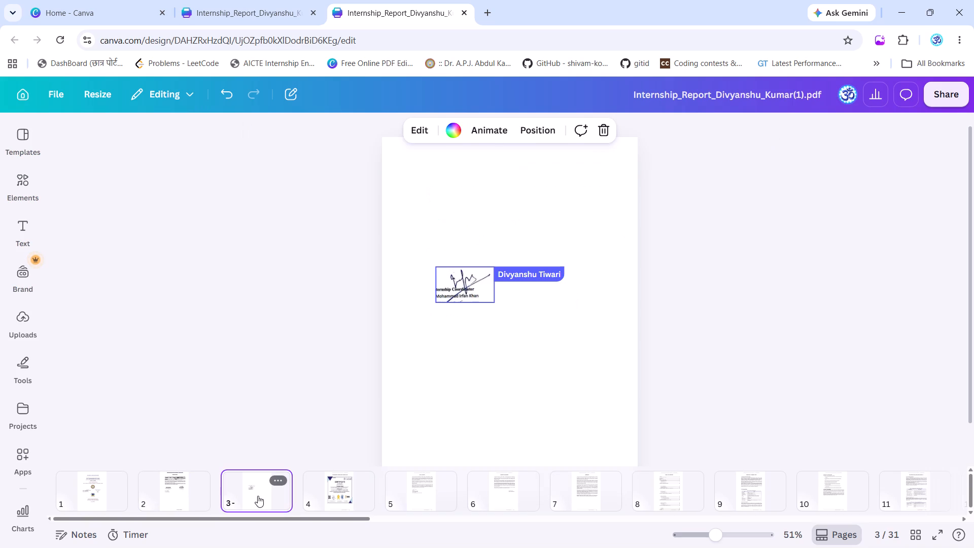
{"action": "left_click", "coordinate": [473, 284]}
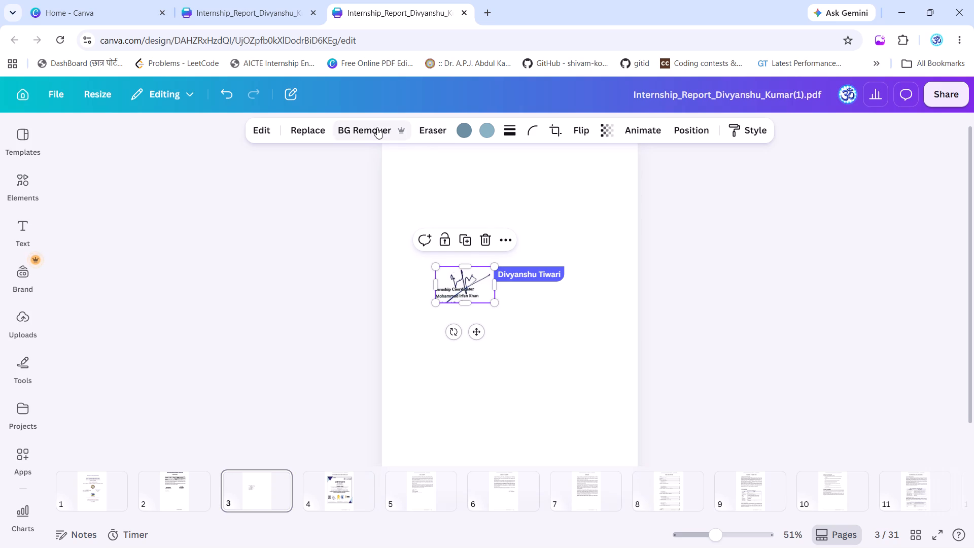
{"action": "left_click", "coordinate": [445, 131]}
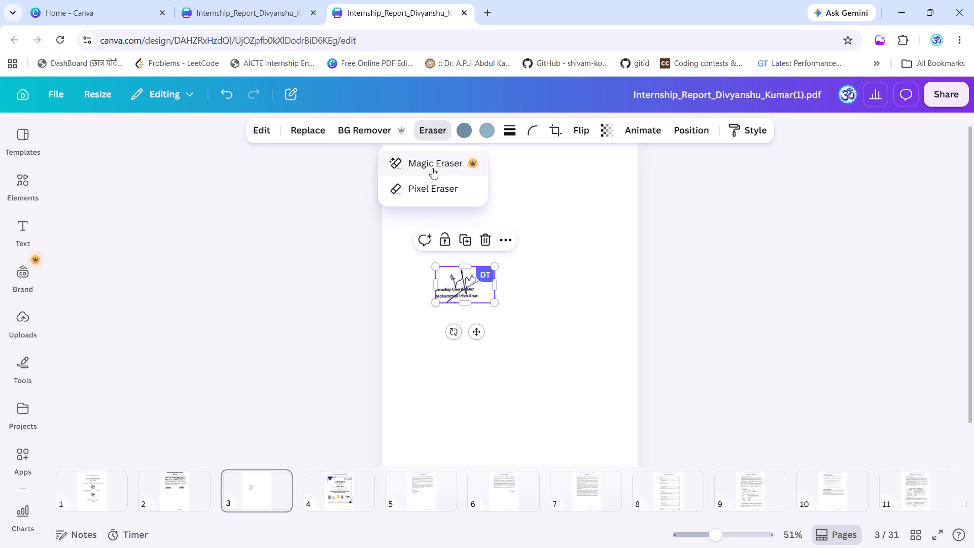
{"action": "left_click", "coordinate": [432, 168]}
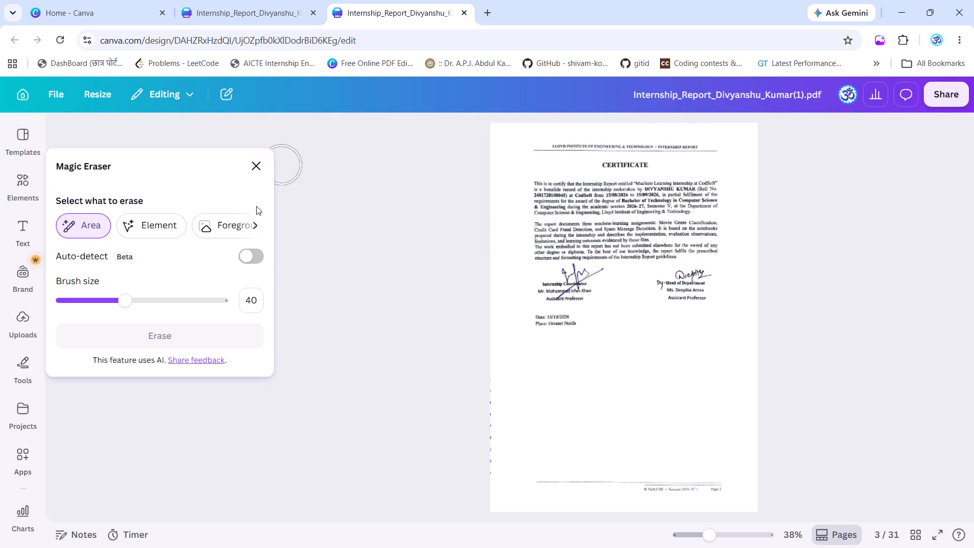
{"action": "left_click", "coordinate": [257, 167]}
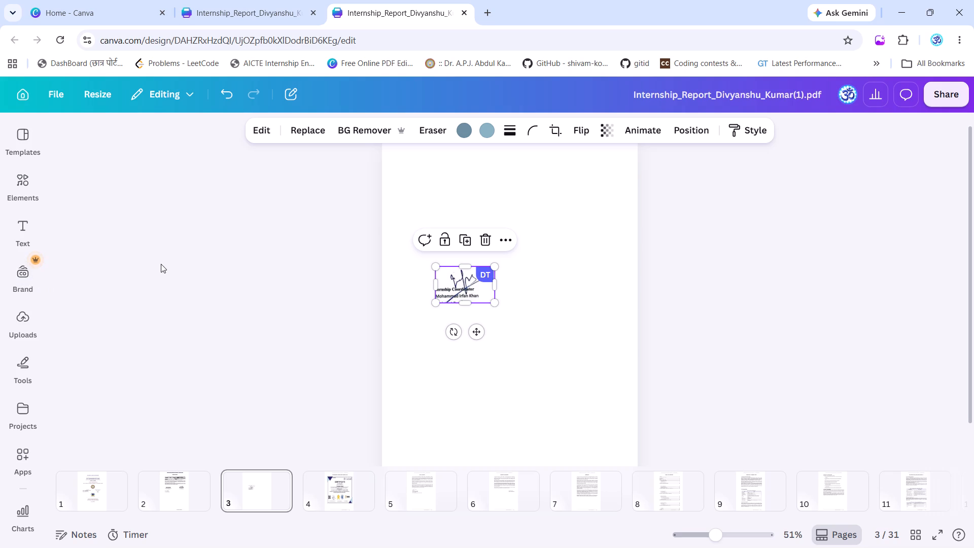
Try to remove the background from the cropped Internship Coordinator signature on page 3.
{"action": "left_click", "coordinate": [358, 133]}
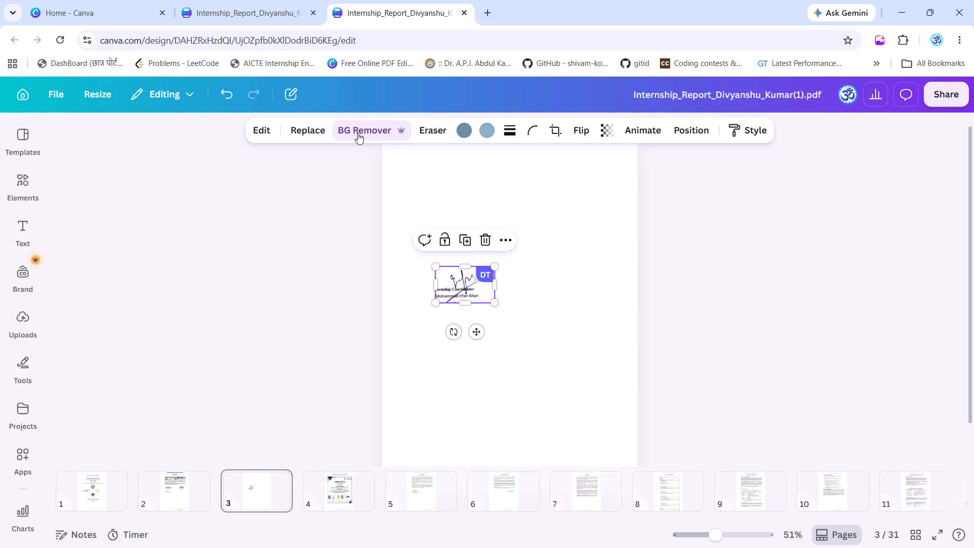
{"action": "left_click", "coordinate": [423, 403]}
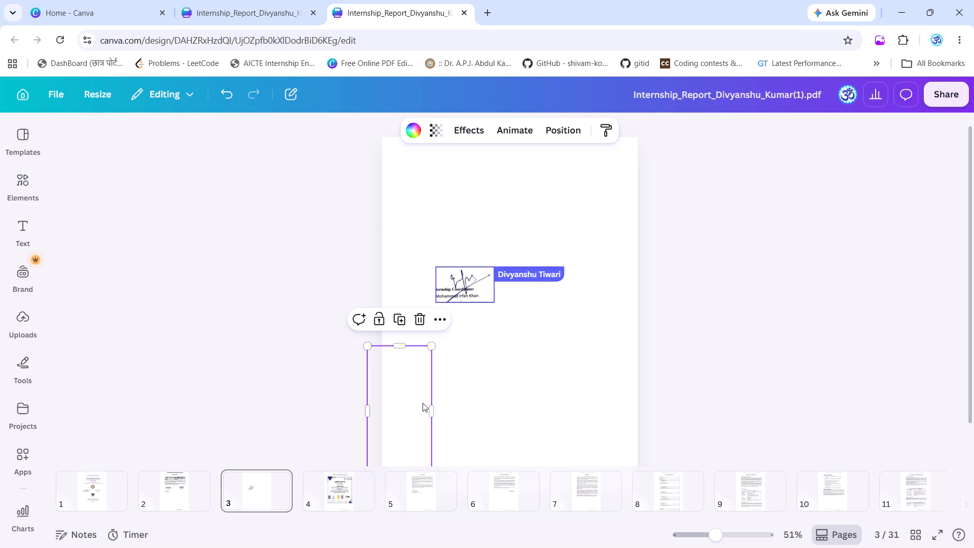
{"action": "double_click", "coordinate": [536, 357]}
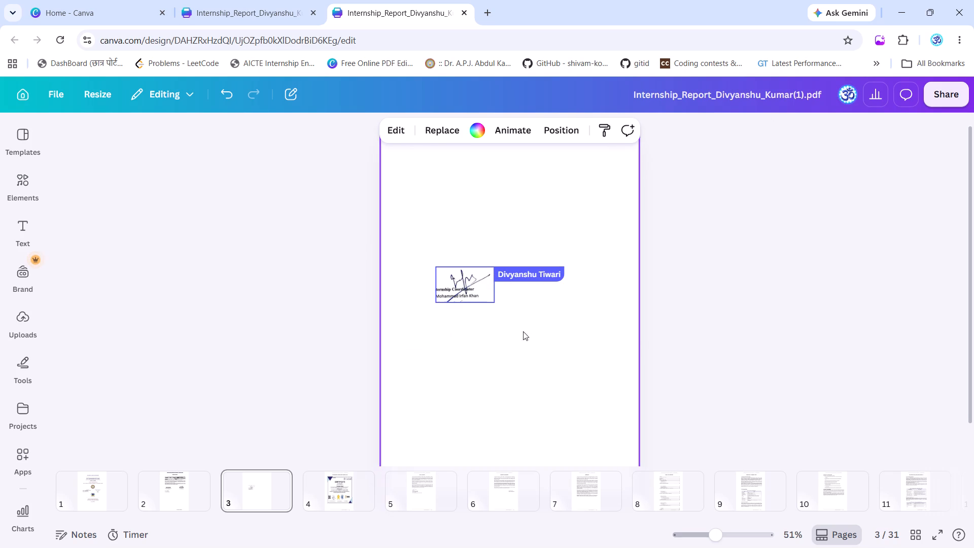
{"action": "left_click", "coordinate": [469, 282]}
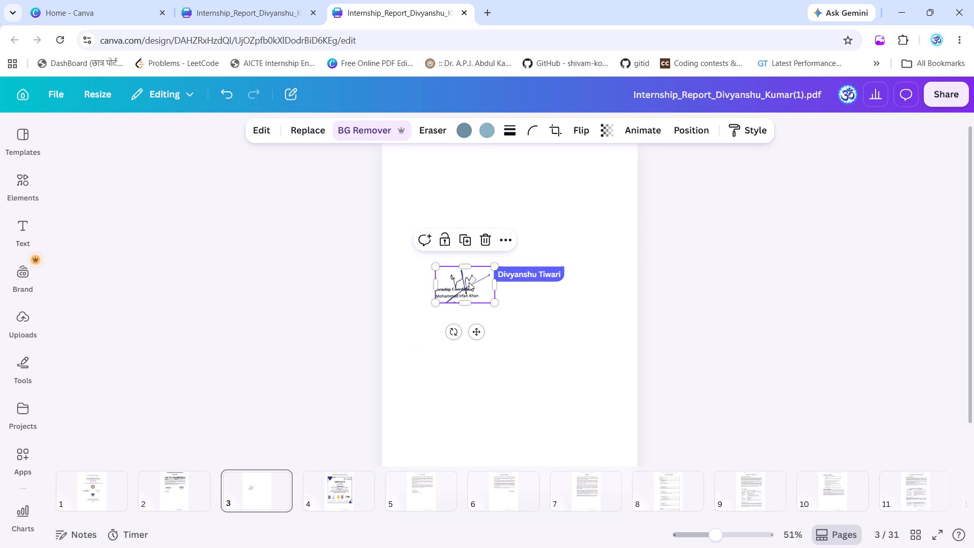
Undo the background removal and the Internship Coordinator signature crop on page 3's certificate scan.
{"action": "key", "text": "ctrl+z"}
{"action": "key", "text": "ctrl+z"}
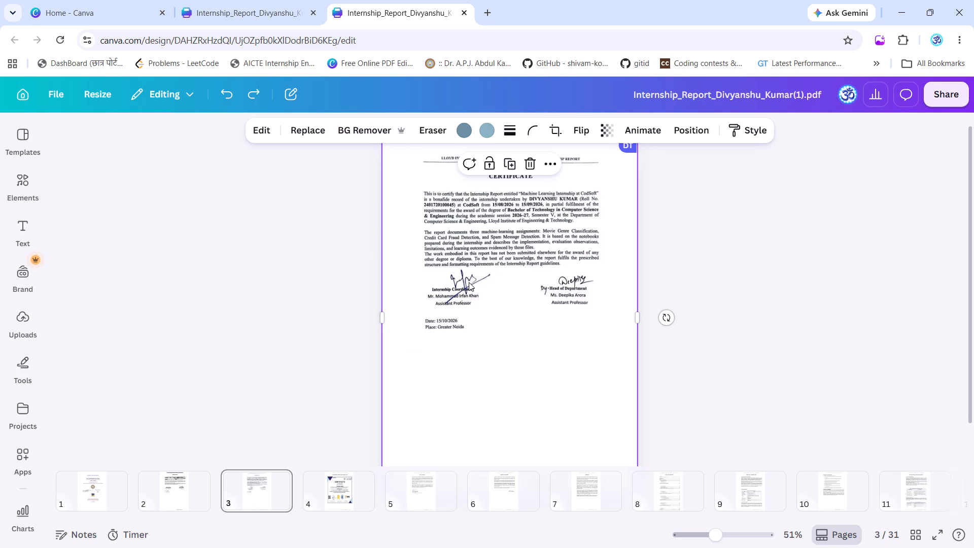
Examine the signature areas up close on page 3's signed scan and page 2's certificate, comparing the Internship Coordinator and Head of Department blocks.
{"action": "left_click", "coordinate": [469, 282]}
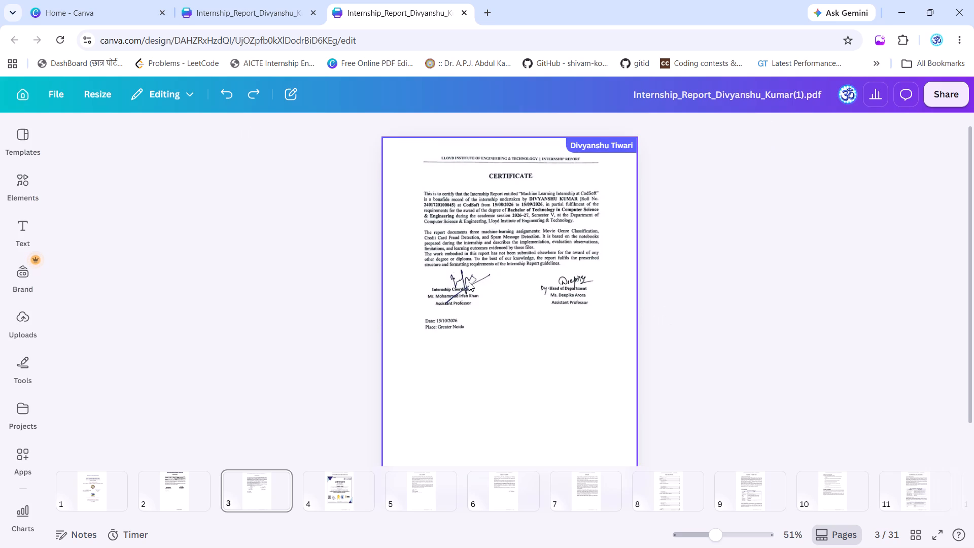
{"action": "left_click", "coordinate": [469, 282]}
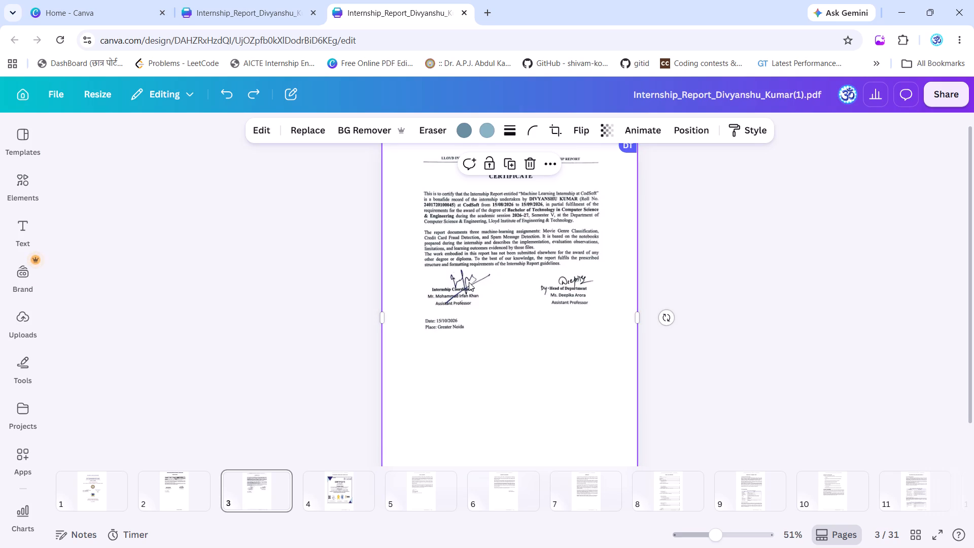
{"action": "scroll", "coordinate": [469, 282], "scroll_direction": "right", "scroll_amount": 2}
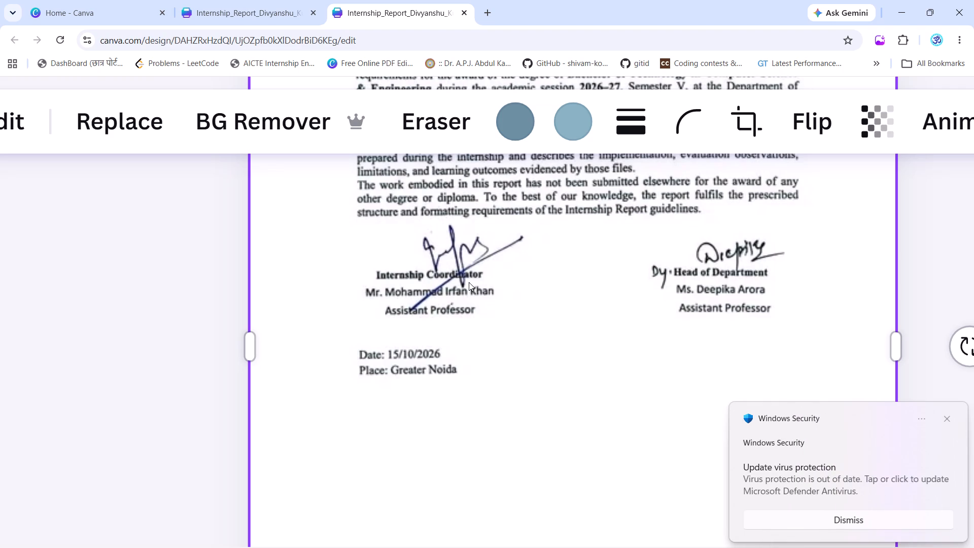
{"action": "left_click", "coordinate": [944, 422]}
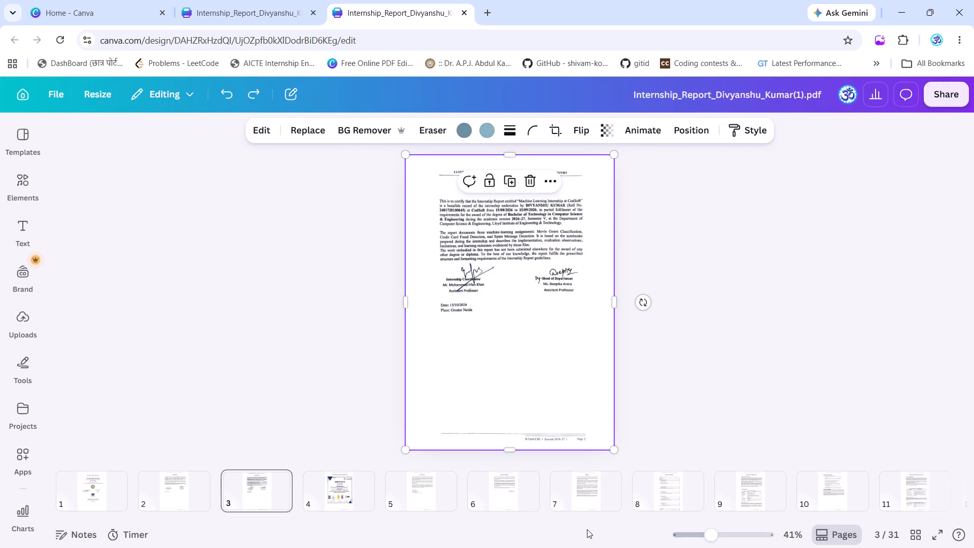
{"action": "key", "text": "Left"}
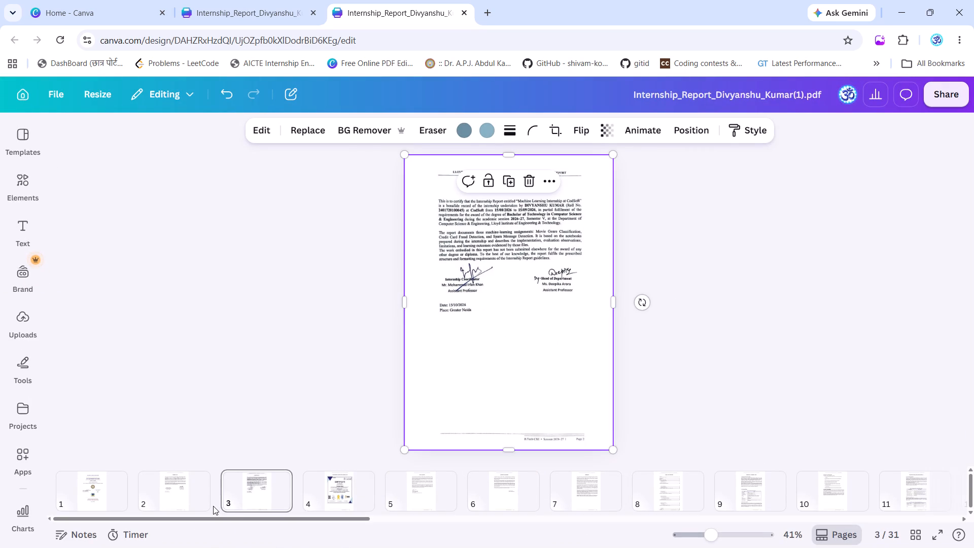
{"action": "key", "text": "Left"}
{"action": "key", "text": "Left"}
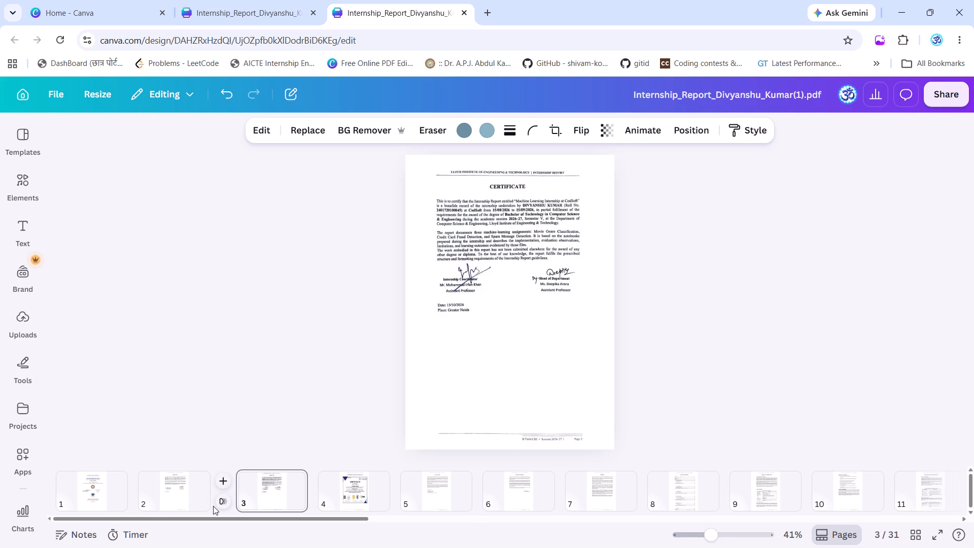
{"action": "left_click", "coordinate": [188, 486]}
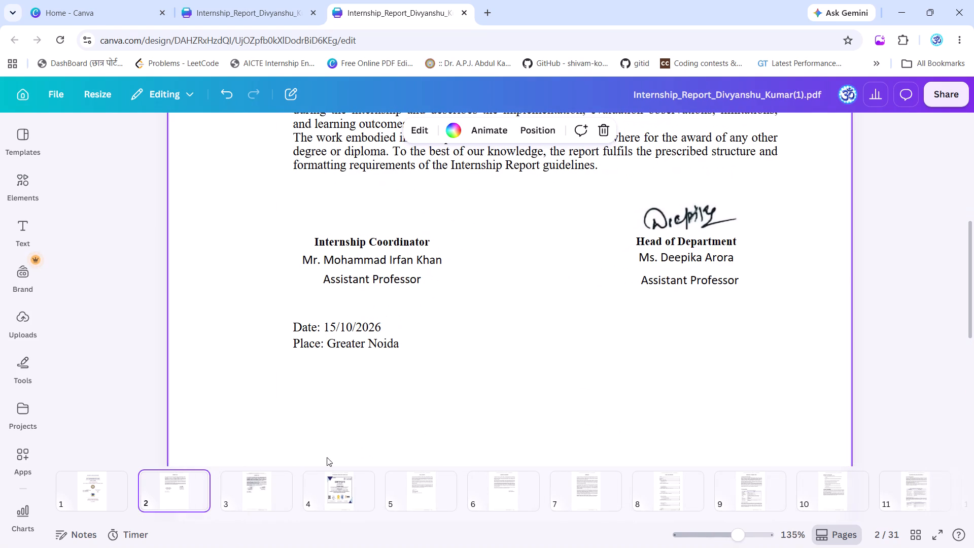
{"action": "left_click", "coordinate": [255, 501]}
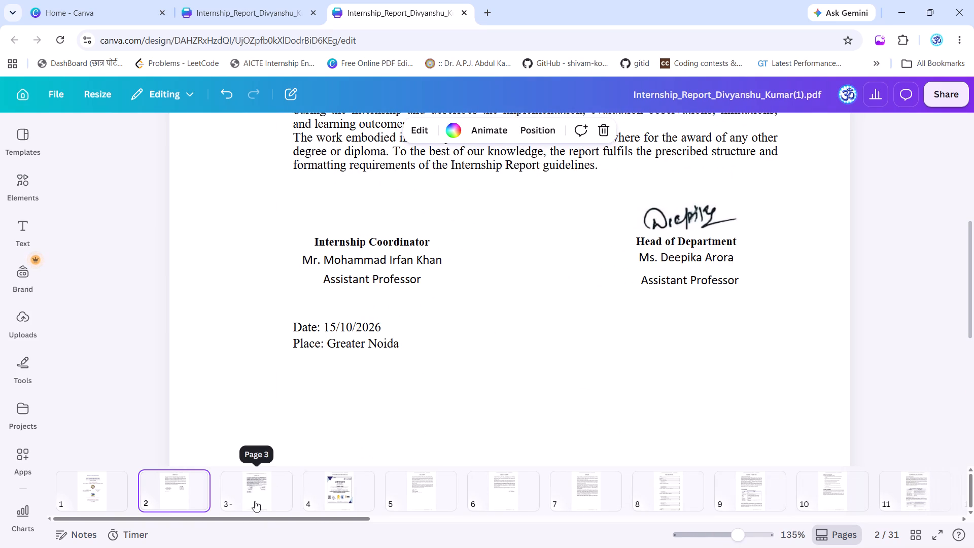
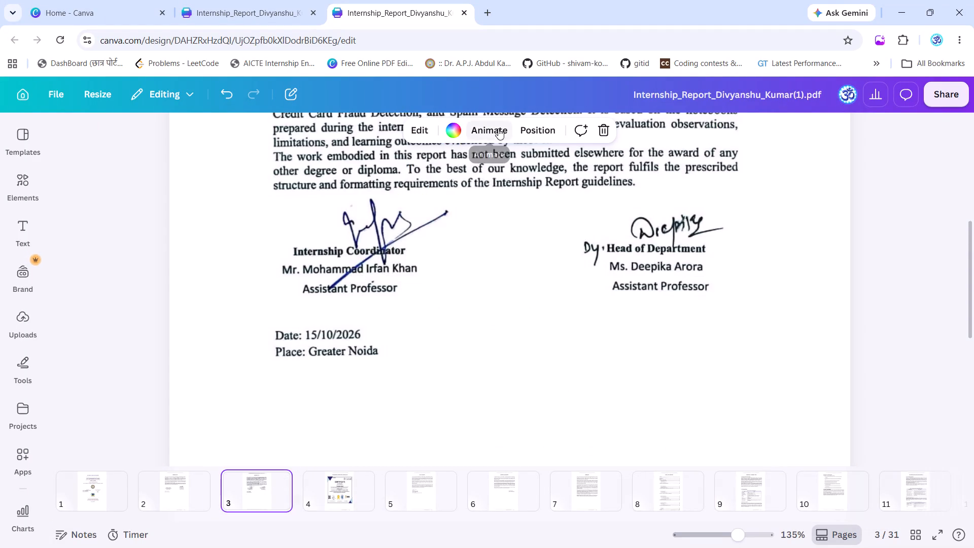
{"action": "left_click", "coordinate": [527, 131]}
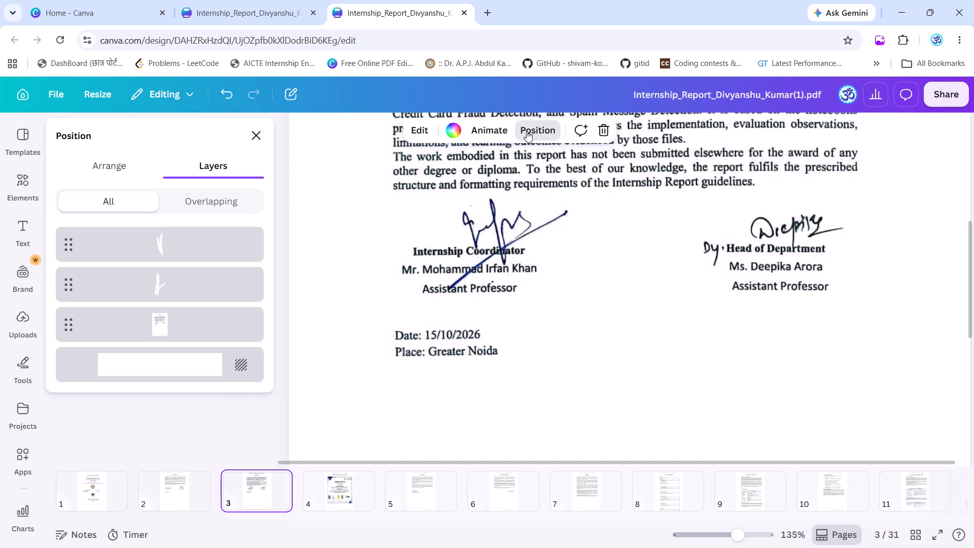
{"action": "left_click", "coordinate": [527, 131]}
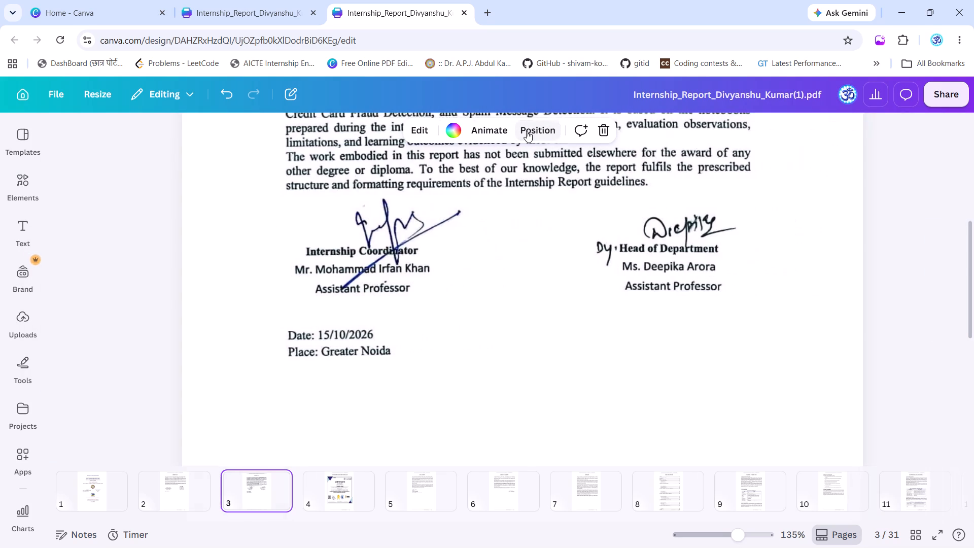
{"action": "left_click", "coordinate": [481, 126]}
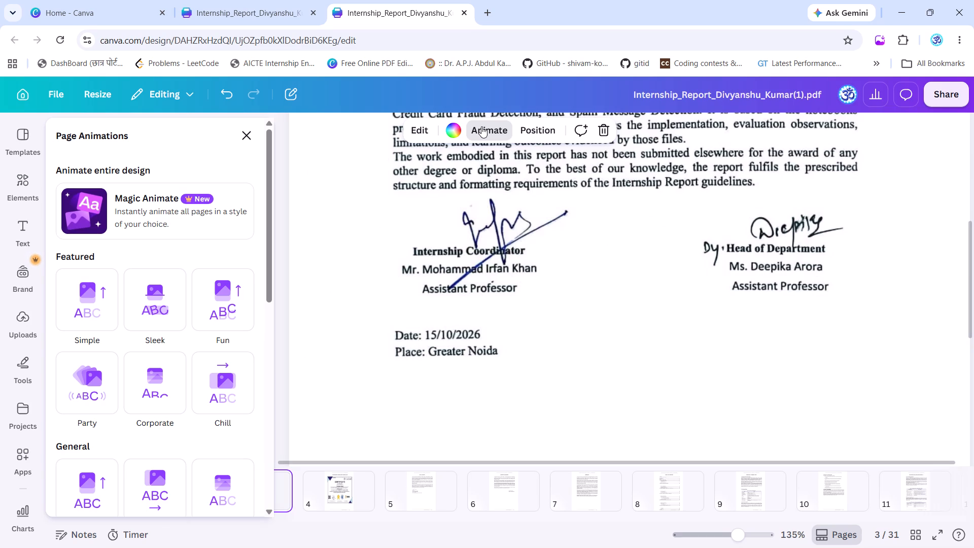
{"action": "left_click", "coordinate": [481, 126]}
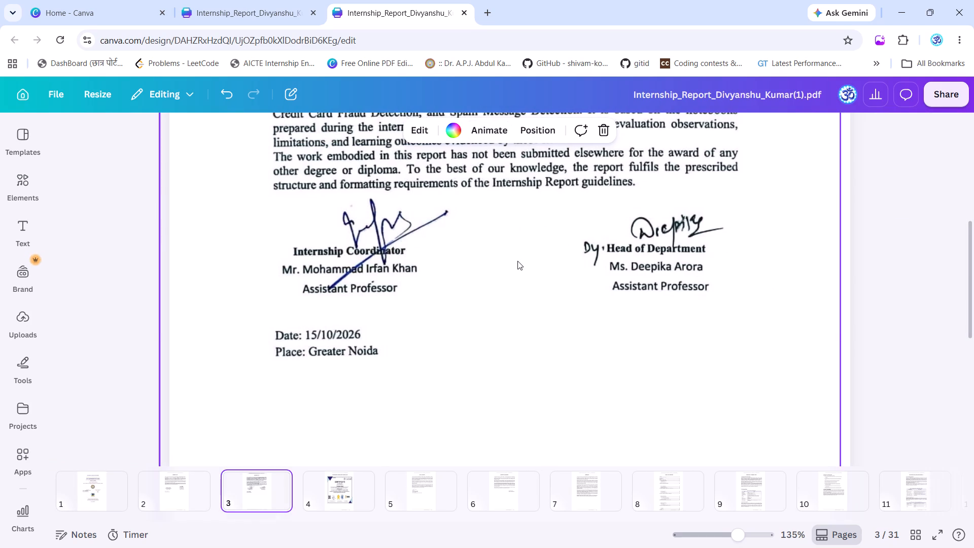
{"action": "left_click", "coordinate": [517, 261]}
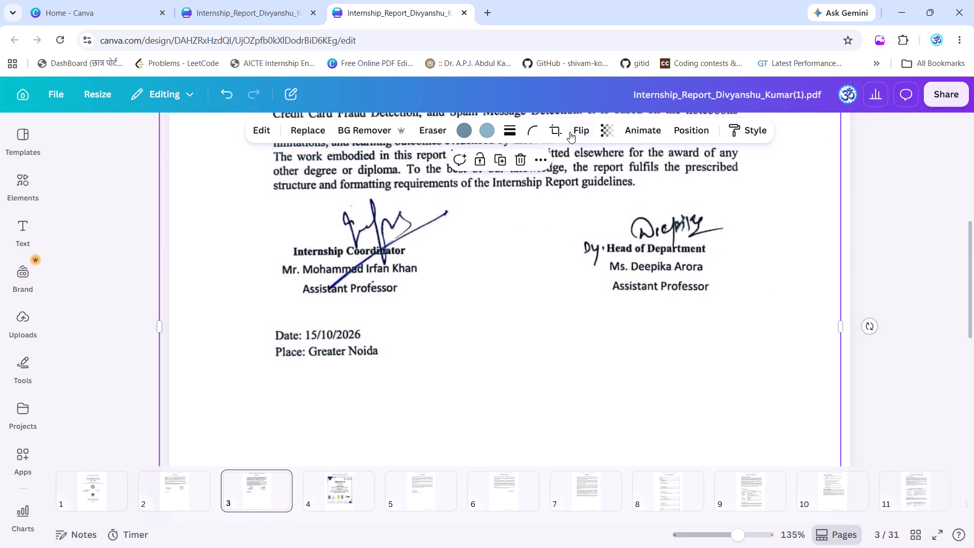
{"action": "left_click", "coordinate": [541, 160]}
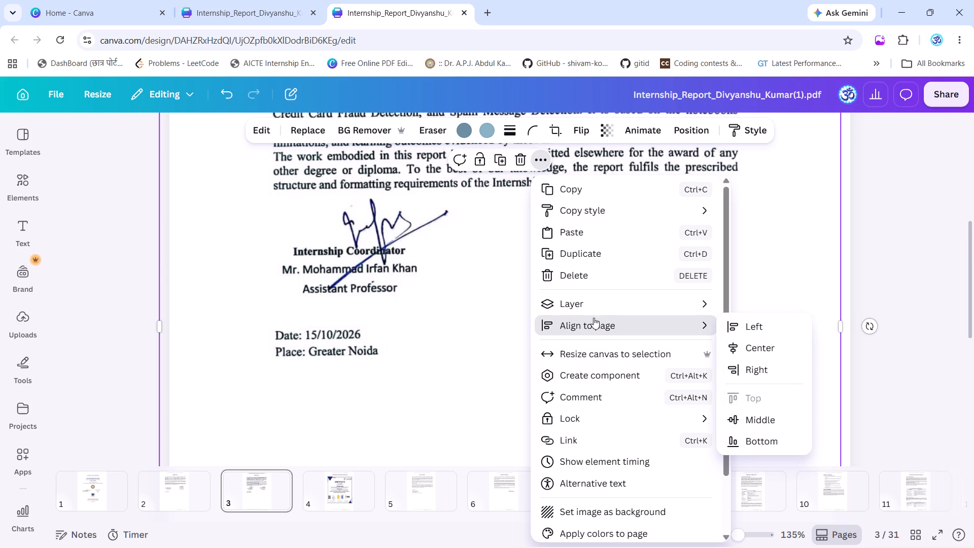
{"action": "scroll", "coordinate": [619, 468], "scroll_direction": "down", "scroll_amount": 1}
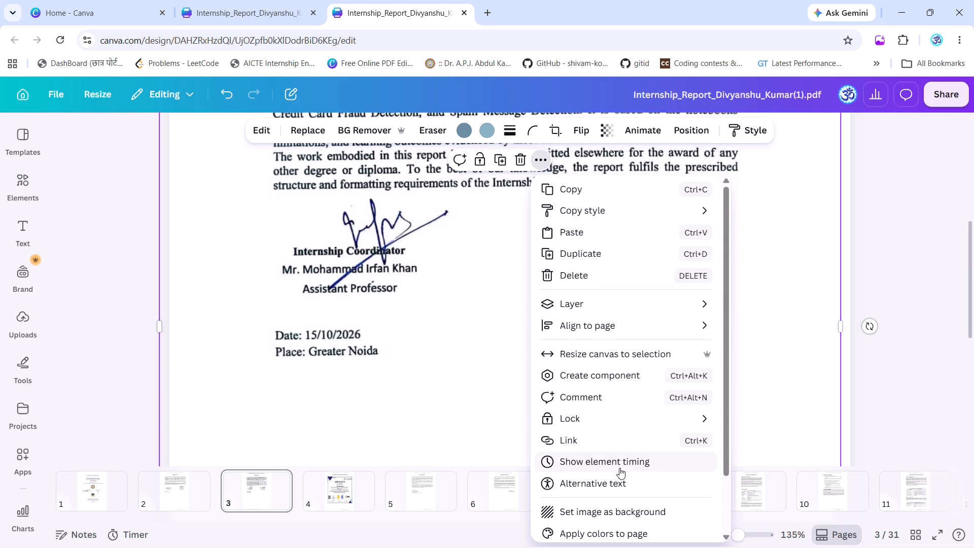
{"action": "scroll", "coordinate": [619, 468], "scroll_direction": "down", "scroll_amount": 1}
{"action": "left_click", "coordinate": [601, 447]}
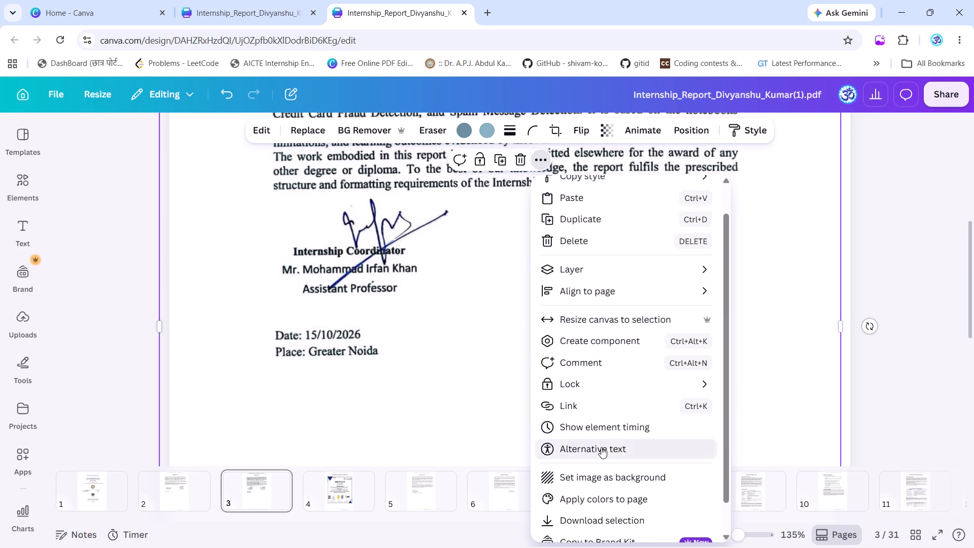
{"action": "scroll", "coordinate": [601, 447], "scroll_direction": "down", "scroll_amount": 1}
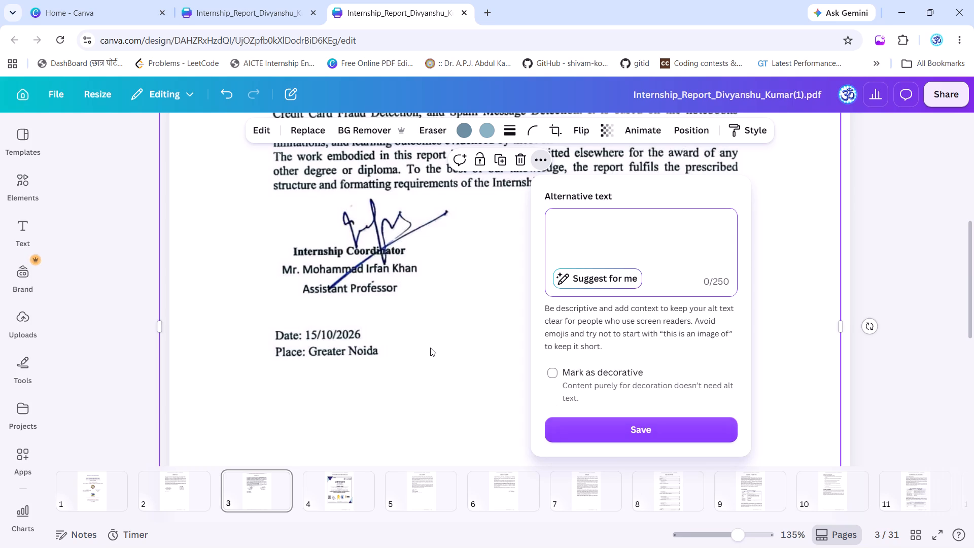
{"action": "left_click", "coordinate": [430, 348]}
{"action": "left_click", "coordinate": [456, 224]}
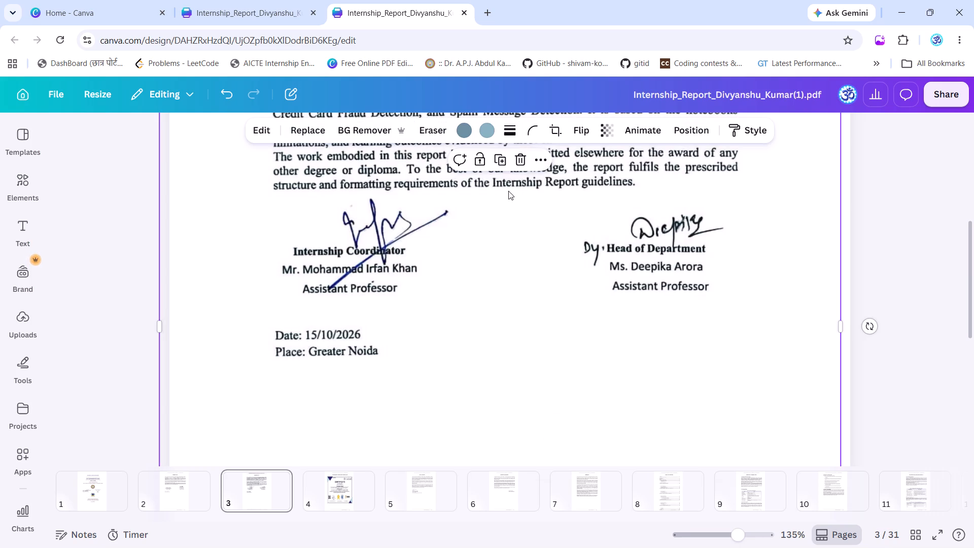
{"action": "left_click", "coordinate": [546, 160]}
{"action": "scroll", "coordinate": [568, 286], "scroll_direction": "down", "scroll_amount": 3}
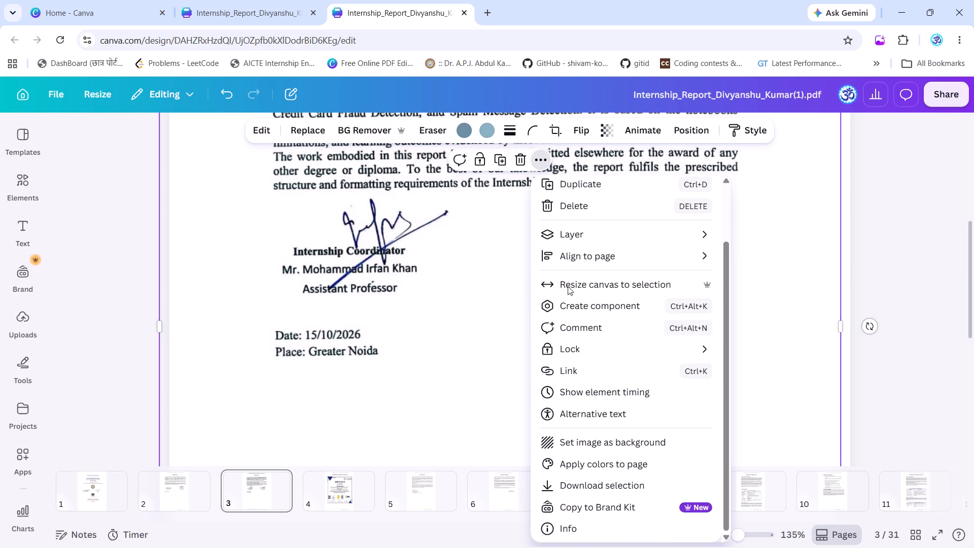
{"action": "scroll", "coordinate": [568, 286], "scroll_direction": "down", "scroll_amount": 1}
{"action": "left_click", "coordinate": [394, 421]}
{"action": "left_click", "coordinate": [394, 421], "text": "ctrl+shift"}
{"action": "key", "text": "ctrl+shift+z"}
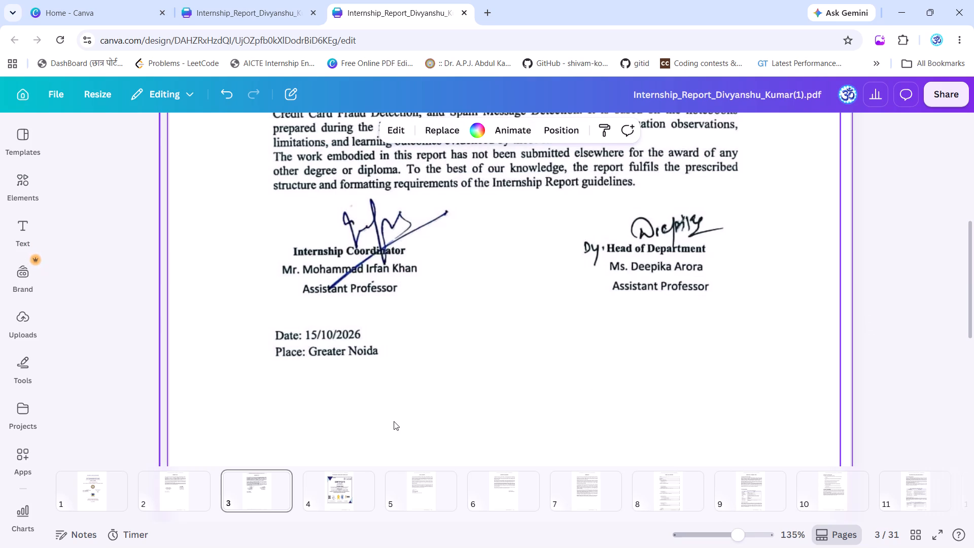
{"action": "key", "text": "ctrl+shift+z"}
Crop the signed certificate scan on page 3 around the Internship Coordinator signature and printed name block, using a freeform crop.
{"action": "left_click", "coordinate": [361, 231]}
{"action": "left_click", "coordinate": [556, 139]}
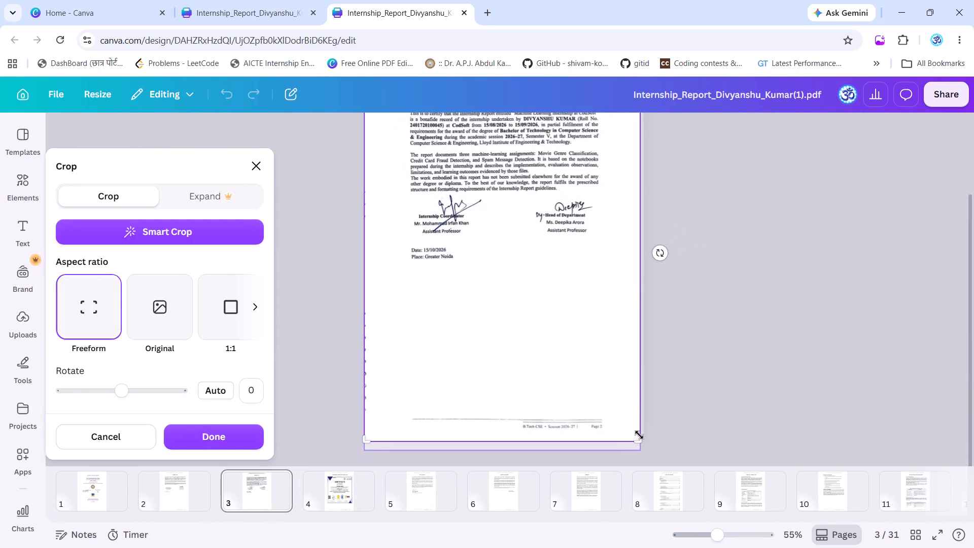
{"action": "left_click_drag", "start_coordinate": [640, 437], "coordinate": [506, 242]}
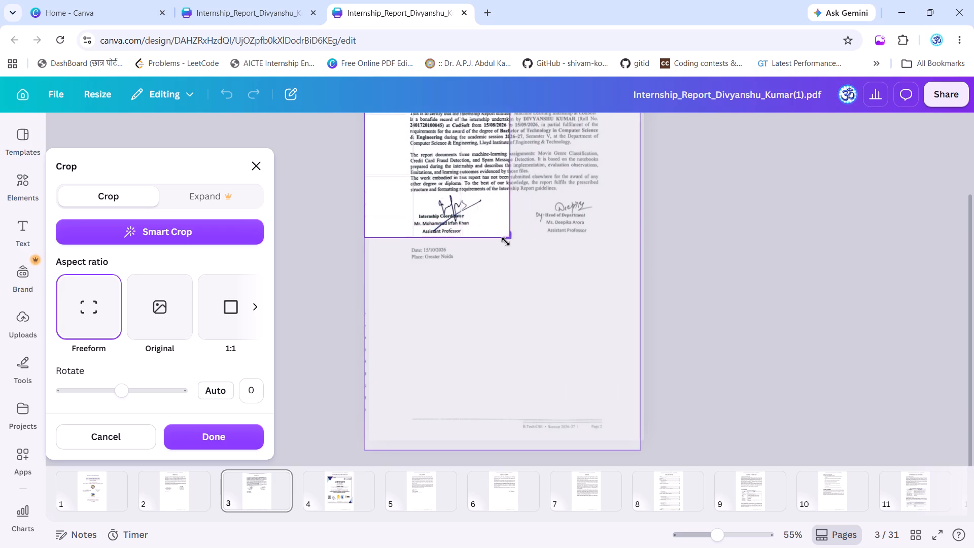
{"action": "left_click_drag", "start_coordinate": [506, 242], "coordinate": [503, 235]}
{"action": "scroll", "coordinate": [503, 235], "scroll_direction": "up", "scroll_amount": 3}
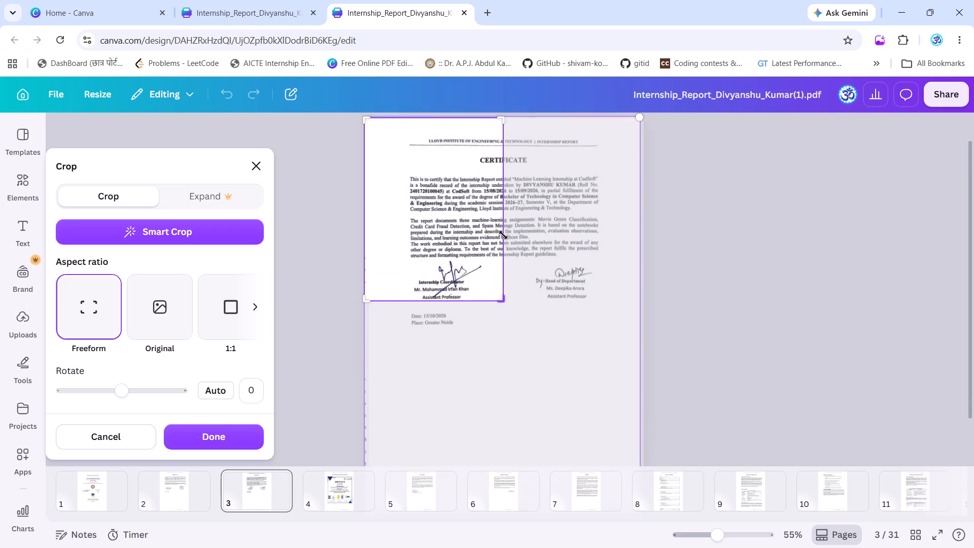
{"action": "left_click_drag", "start_coordinate": [363, 156], "coordinate": [421, 295]}
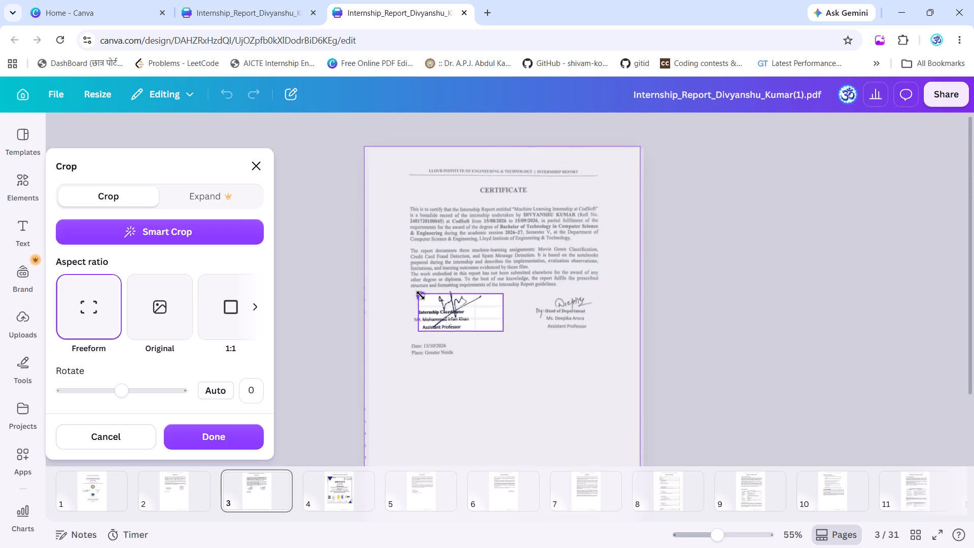
{"action": "left_click_drag", "start_coordinate": [421, 295], "coordinate": [420, 295]}
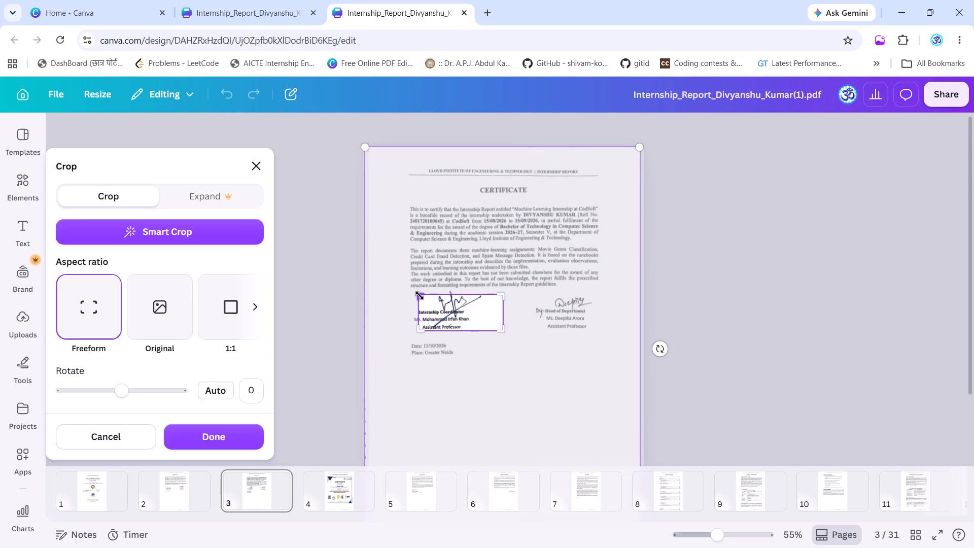
{"action": "left_click_drag", "start_coordinate": [420, 295], "coordinate": [418, 293]}
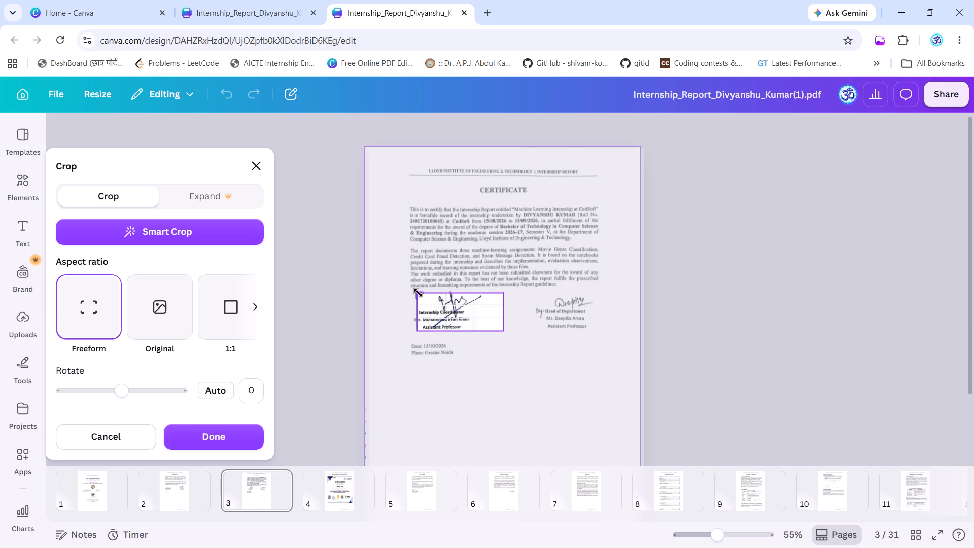
{"action": "left_click_drag", "start_coordinate": [418, 293], "coordinate": [417, 289]}
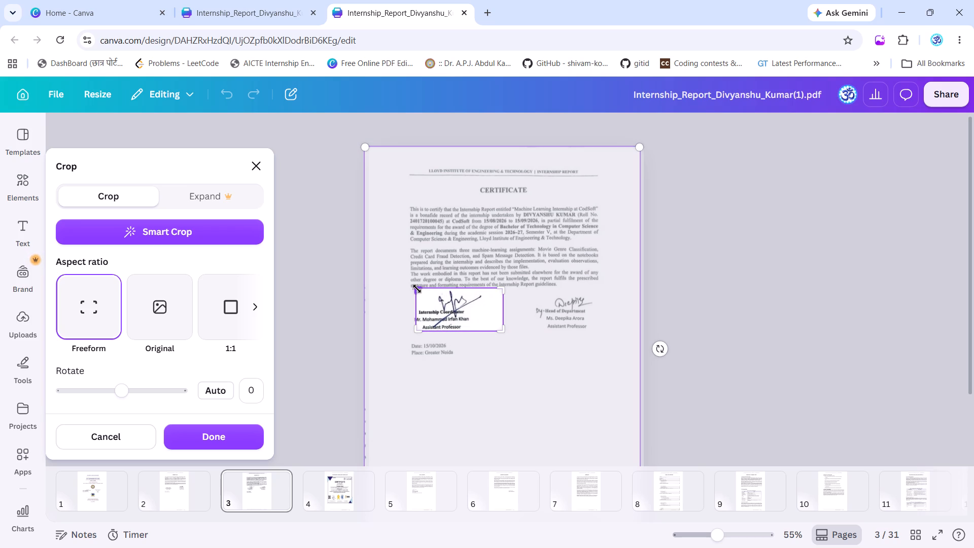
{"action": "left_click", "coordinate": [220, 435]}
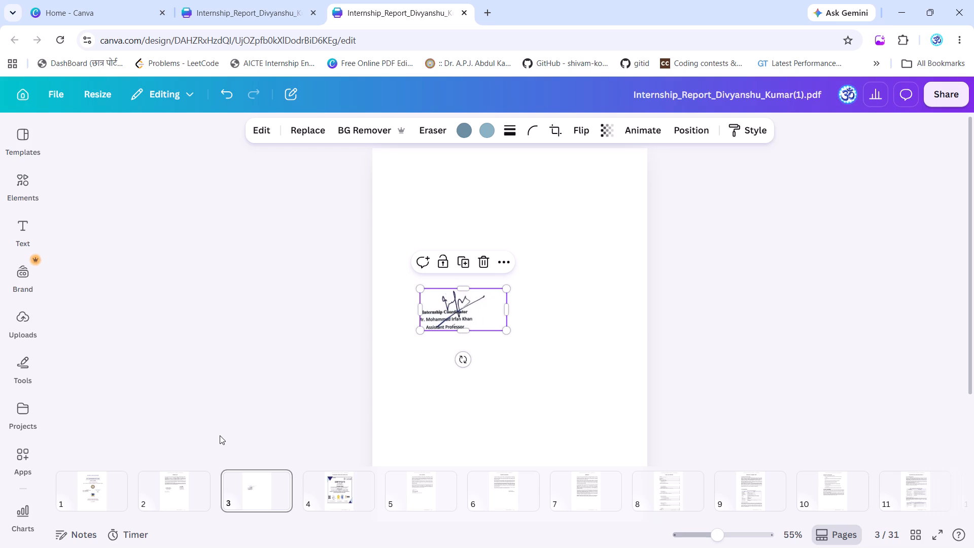
Move the cropped Internship Coordinator signature image closer to the middle of page 3.
{"action": "left_click", "coordinate": [513, 362]}
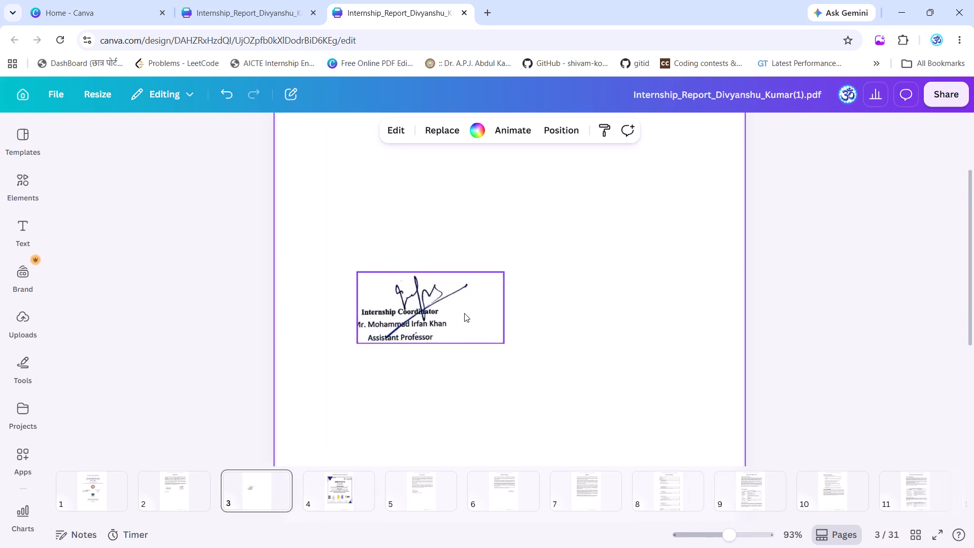
{"action": "left_click_drag", "start_coordinate": [464, 313], "coordinate": [585, 342]}
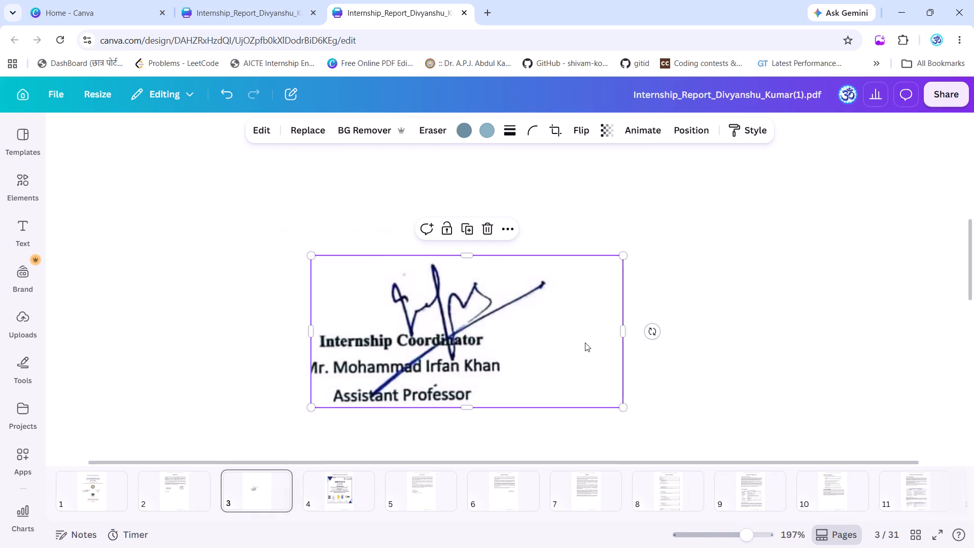
{"action": "left_click_drag", "start_coordinate": [585, 342], "coordinate": [679, 339]}
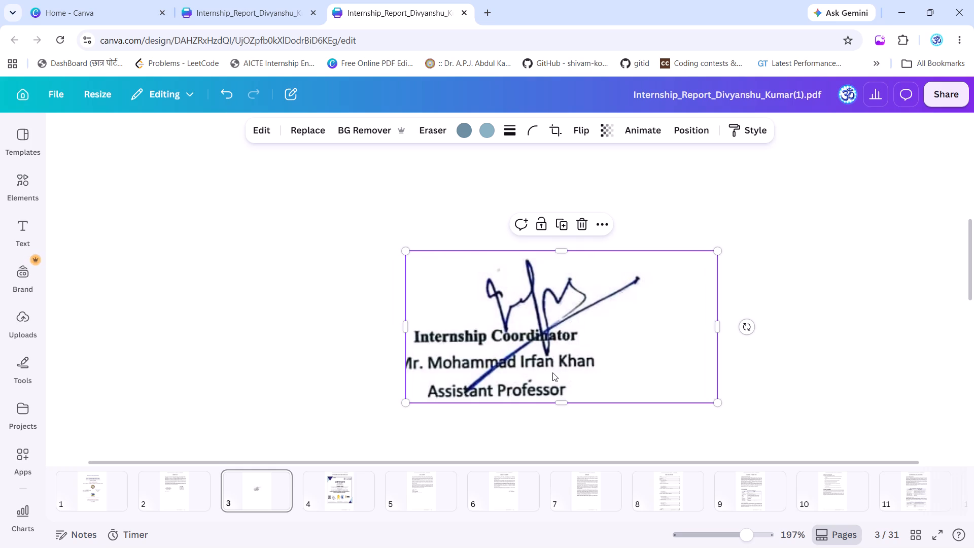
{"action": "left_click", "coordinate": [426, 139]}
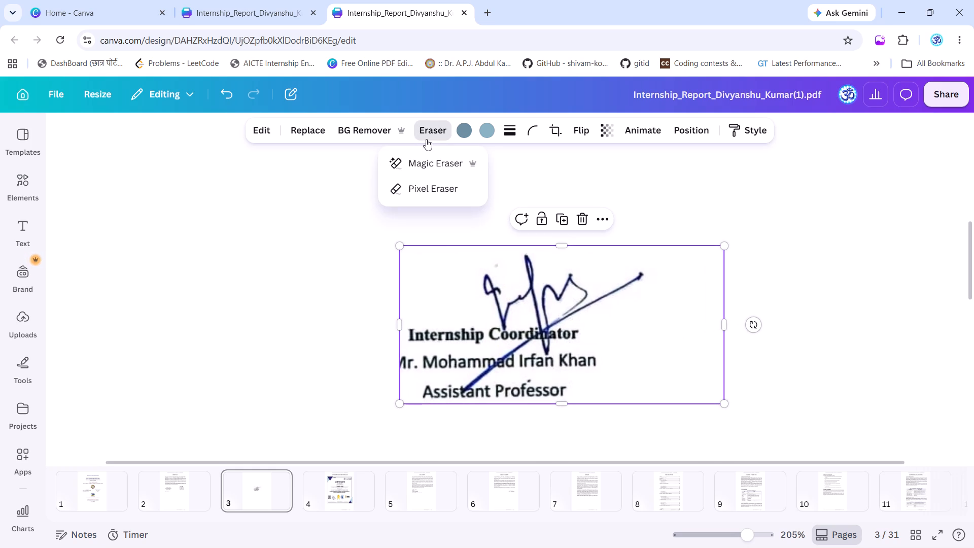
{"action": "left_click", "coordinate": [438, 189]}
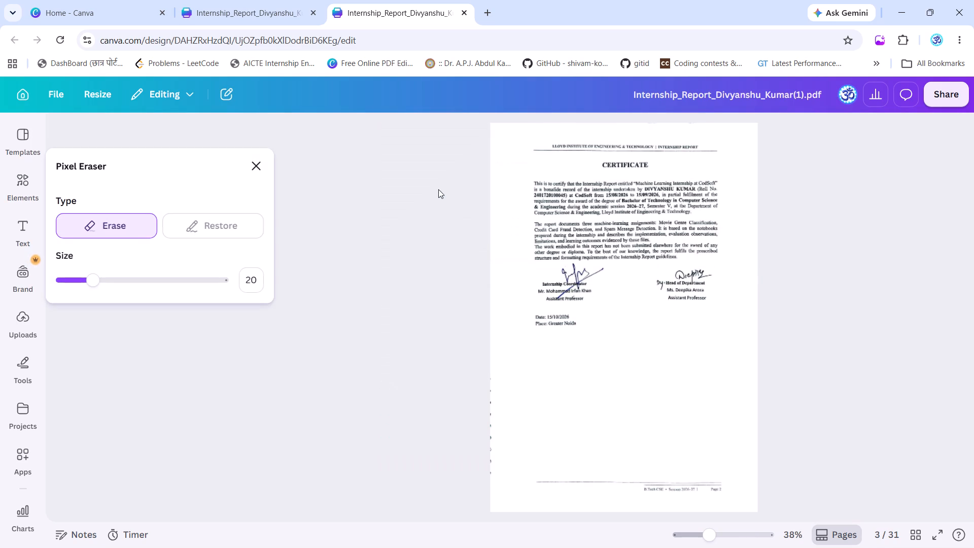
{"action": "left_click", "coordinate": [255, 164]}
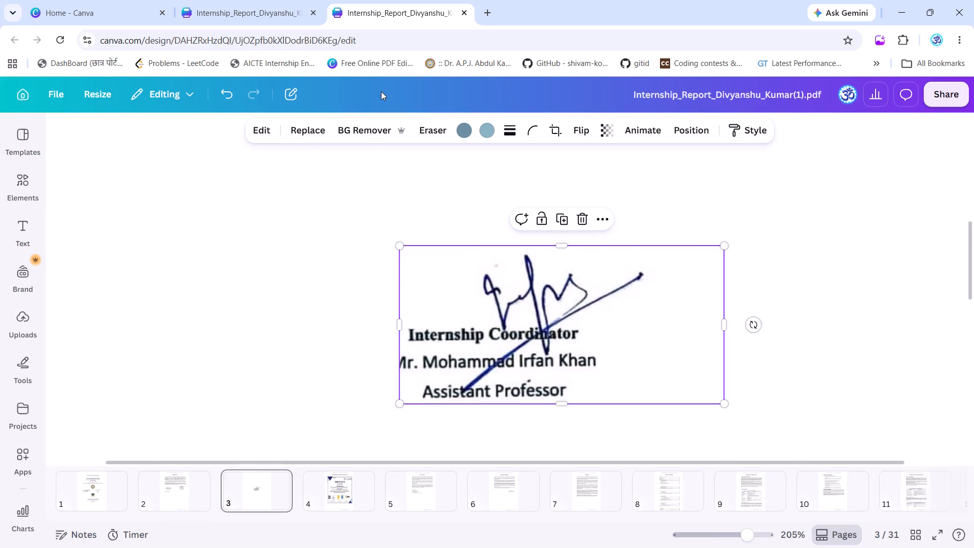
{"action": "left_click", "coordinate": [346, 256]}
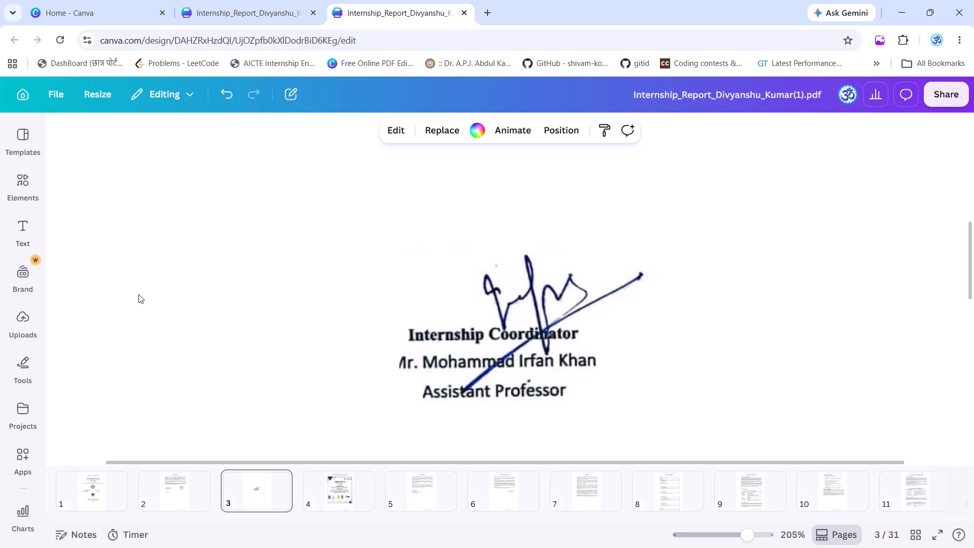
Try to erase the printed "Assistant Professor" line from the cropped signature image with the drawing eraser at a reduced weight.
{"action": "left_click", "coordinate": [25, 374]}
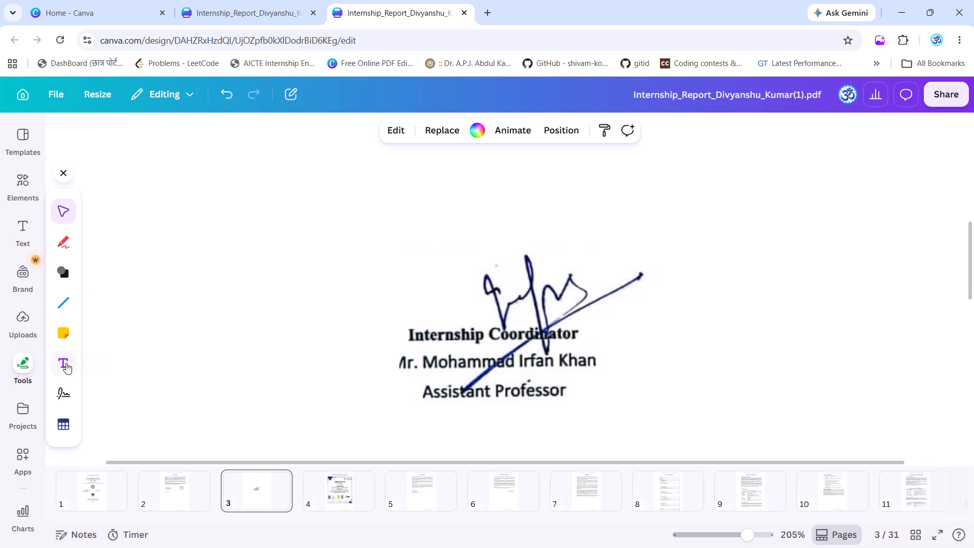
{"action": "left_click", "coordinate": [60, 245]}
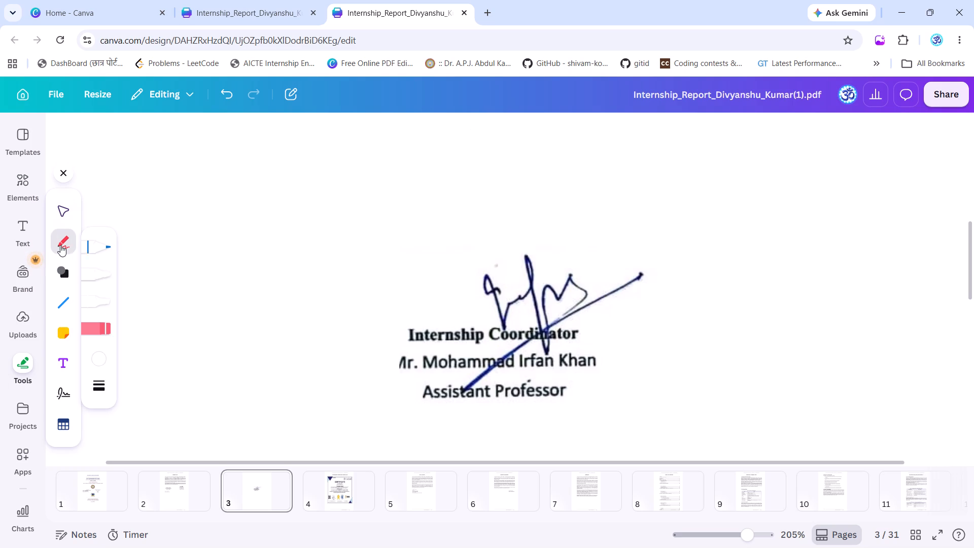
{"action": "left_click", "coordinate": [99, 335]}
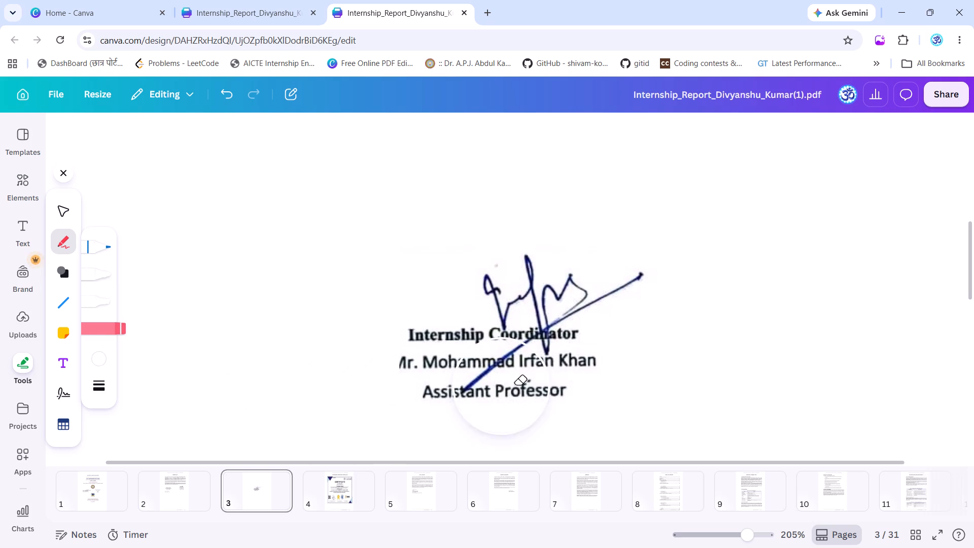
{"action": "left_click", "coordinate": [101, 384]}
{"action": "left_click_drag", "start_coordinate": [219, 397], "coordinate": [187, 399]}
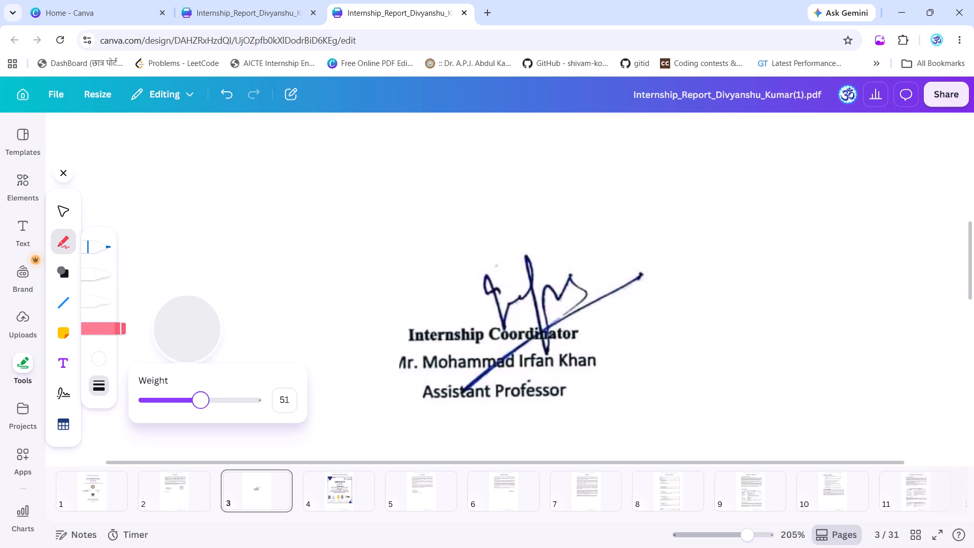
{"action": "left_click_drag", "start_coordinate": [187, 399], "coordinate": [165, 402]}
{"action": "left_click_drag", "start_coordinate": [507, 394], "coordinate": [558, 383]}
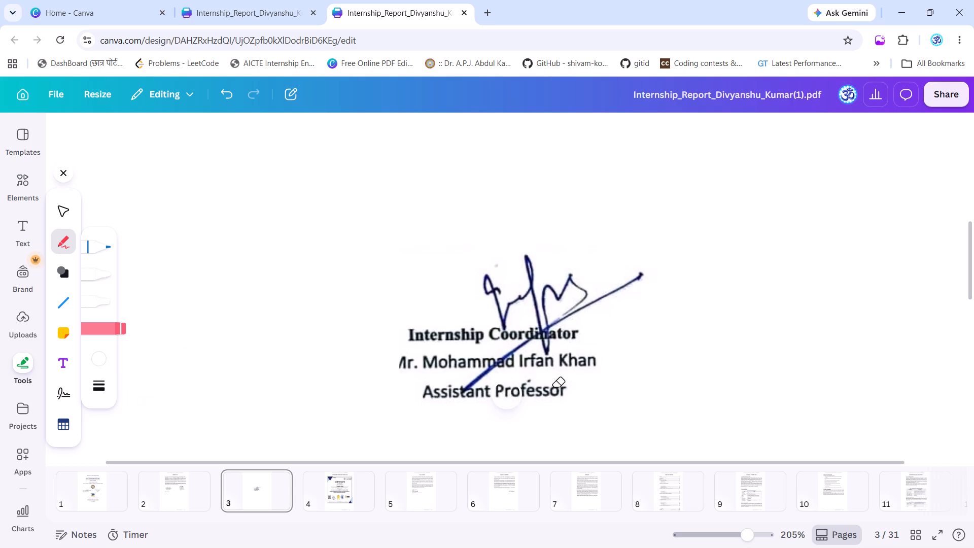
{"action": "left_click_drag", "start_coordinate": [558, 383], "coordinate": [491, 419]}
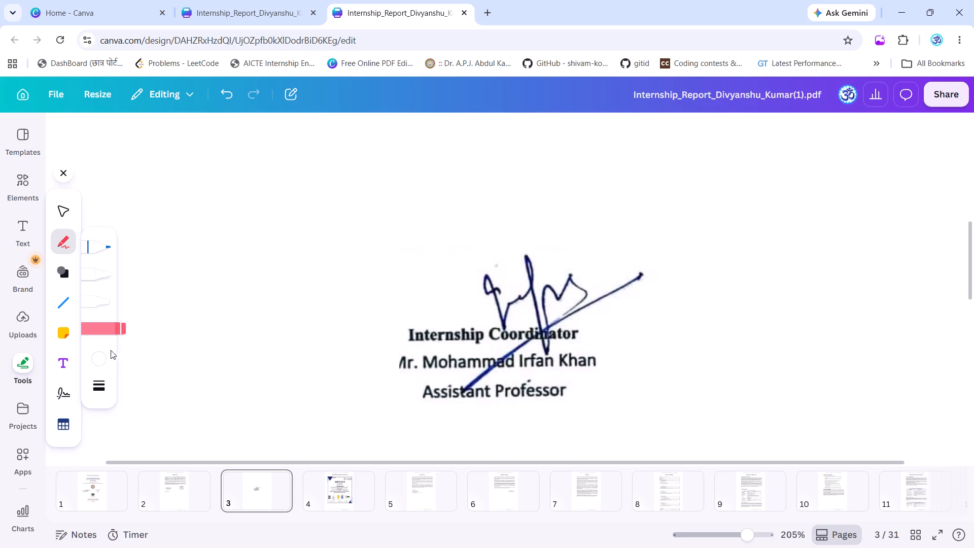
Paint over the printed text to the right of the signature's long diagonal stroke with the white marker.
{"action": "left_click", "coordinate": [102, 355]}
{"action": "left_click", "coordinate": [113, 324]}
{"action": "left_click", "coordinate": [104, 280]}
{"action": "left_click_drag", "start_coordinate": [538, 391], "coordinate": [565, 364]}
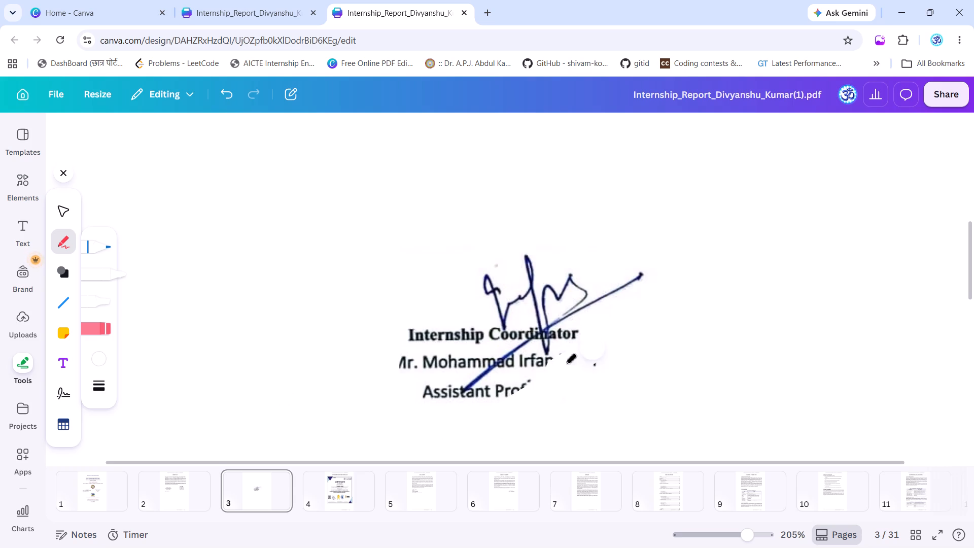
{"action": "left_click_drag", "start_coordinate": [565, 364], "coordinate": [527, 363]}
{"action": "left_click_drag", "start_coordinate": [527, 363], "coordinate": [490, 400]}
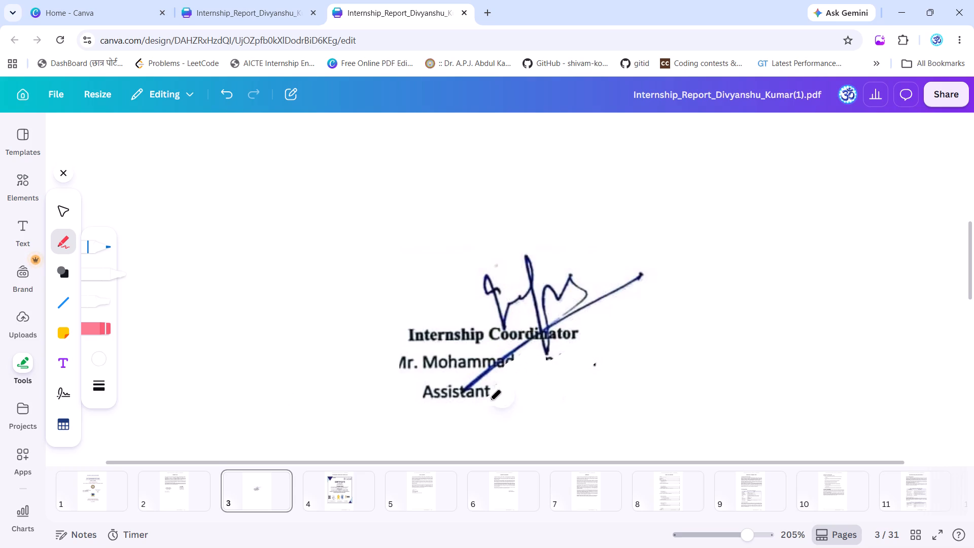
{"action": "left_click_drag", "start_coordinate": [490, 400], "coordinate": [477, 403]}
{"action": "left_click_drag", "start_coordinate": [477, 403], "coordinate": [571, 342]}
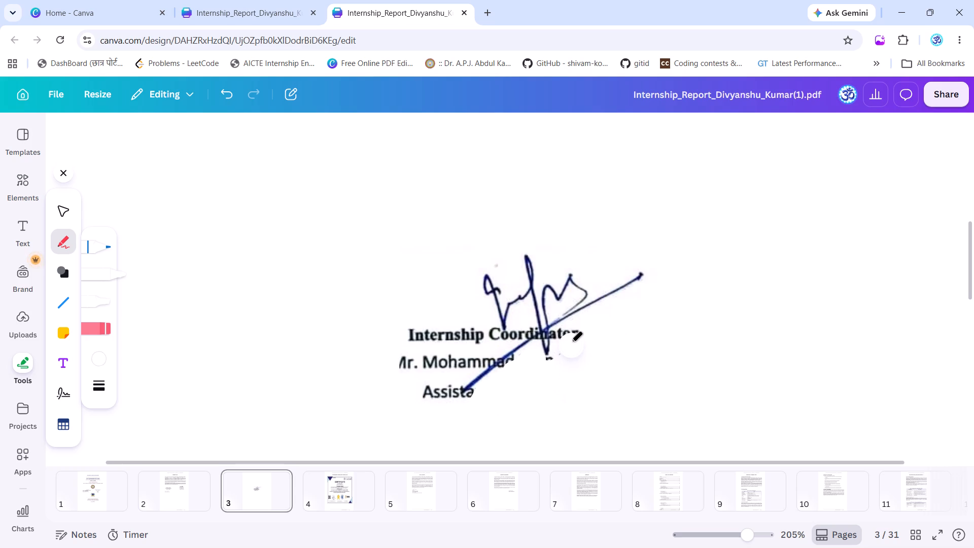
{"action": "left_click_drag", "start_coordinate": [571, 342], "coordinate": [567, 356]}
{"action": "left_click_drag", "start_coordinate": [567, 356], "coordinate": [547, 368]}
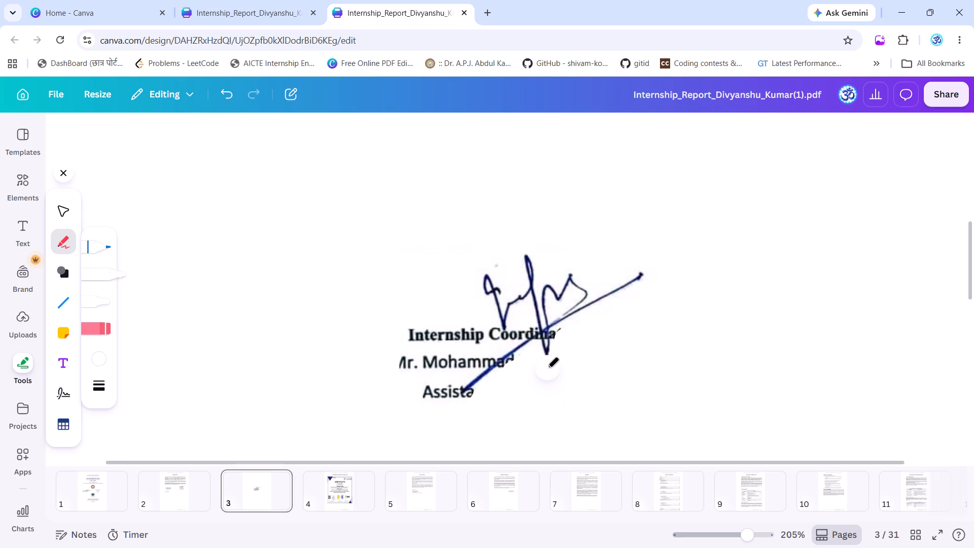
{"action": "left_click_drag", "start_coordinate": [547, 368], "coordinate": [520, 389]}
Set the white marker's weight to 8 and paint over the beginnings of the three printed lines left of the signature.
{"action": "left_click", "coordinate": [99, 381]}
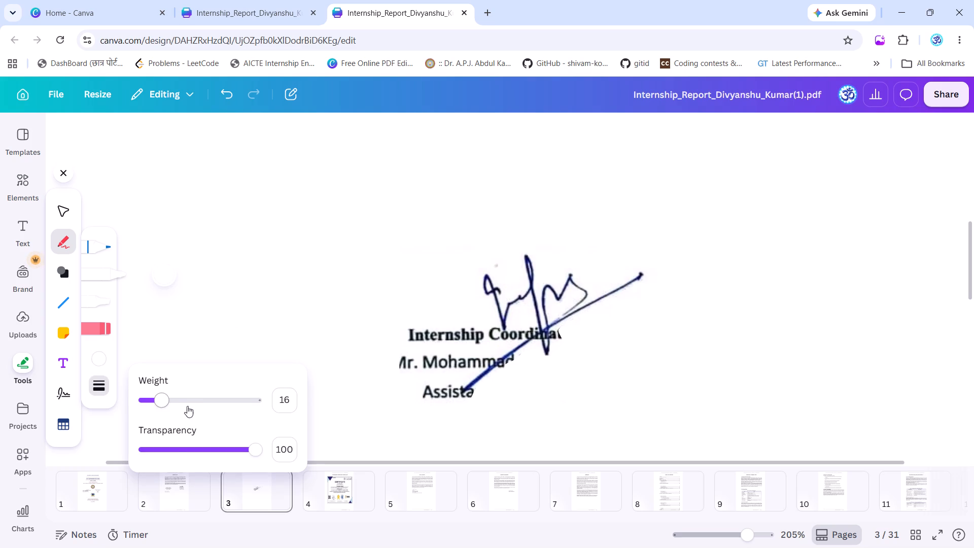
{"action": "left_click_drag", "start_coordinate": [164, 405], "coordinate": [156, 405]}
{"action": "left_click_drag", "start_coordinate": [156, 405], "coordinate": [152, 406]}
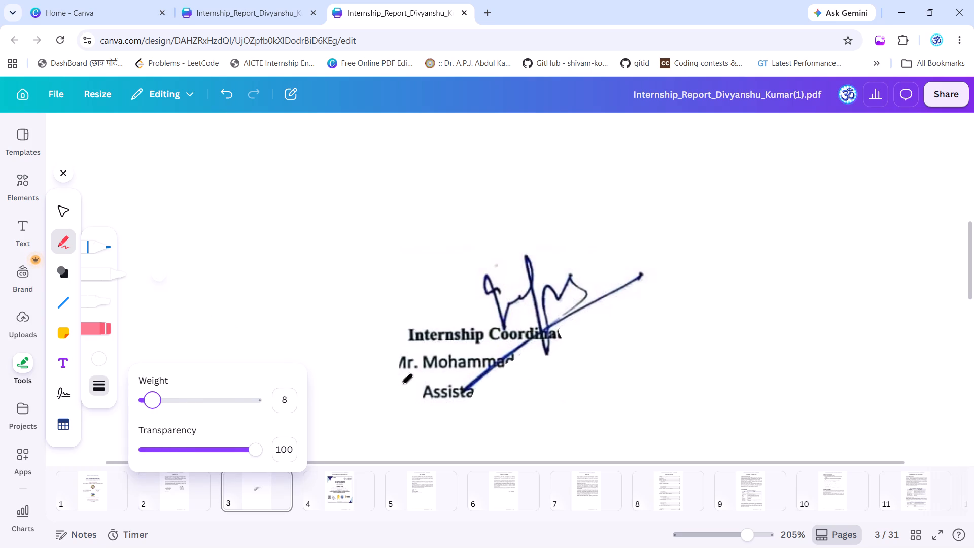
{"action": "left_click_drag", "start_coordinate": [409, 380], "coordinate": [414, 307]}
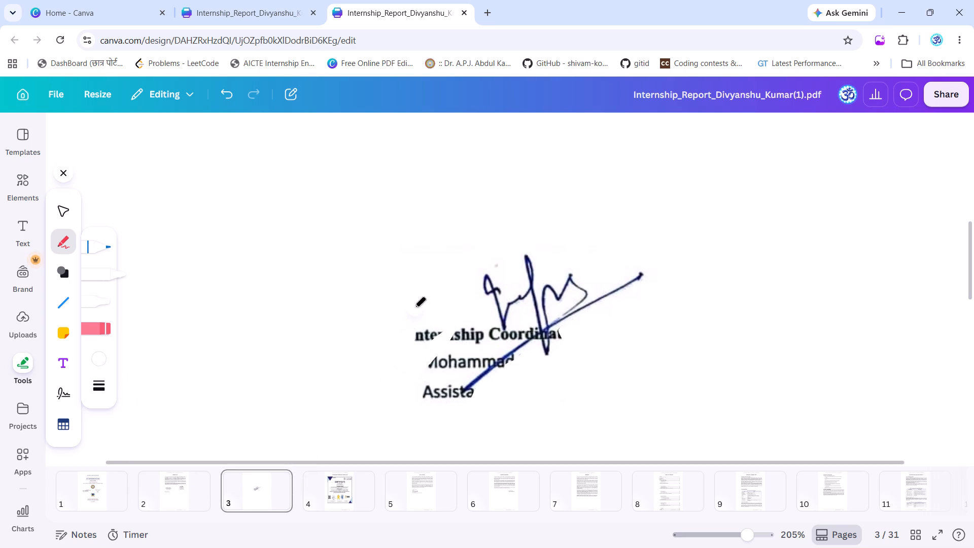
{"action": "left_click_drag", "start_coordinate": [414, 307], "coordinate": [427, 342]}
{"action": "left_click_drag", "start_coordinate": [427, 342], "coordinate": [455, 334]}
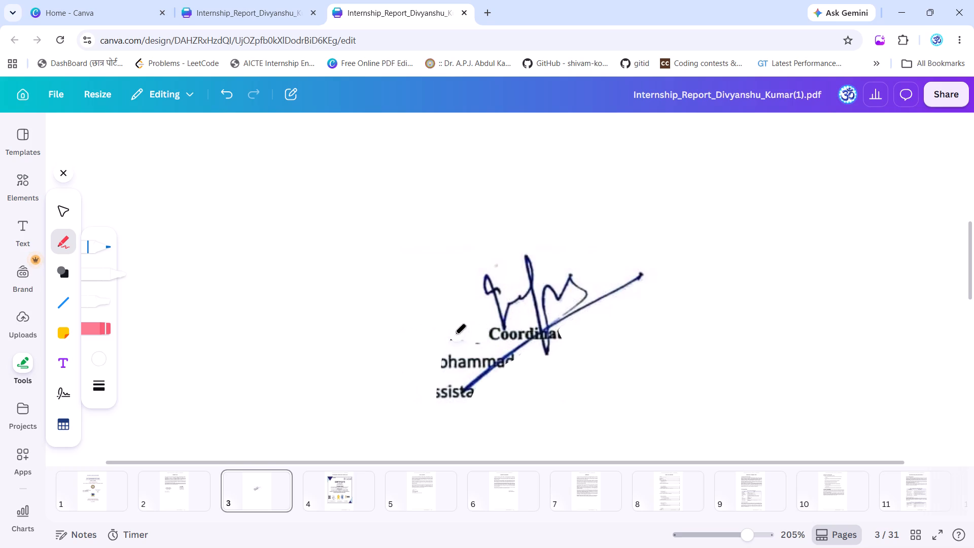
{"action": "left_click_drag", "start_coordinate": [455, 334], "coordinate": [469, 351]}
{"action": "left_click_drag", "start_coordinate": [469, 351], "coordinate": [443, 392]}
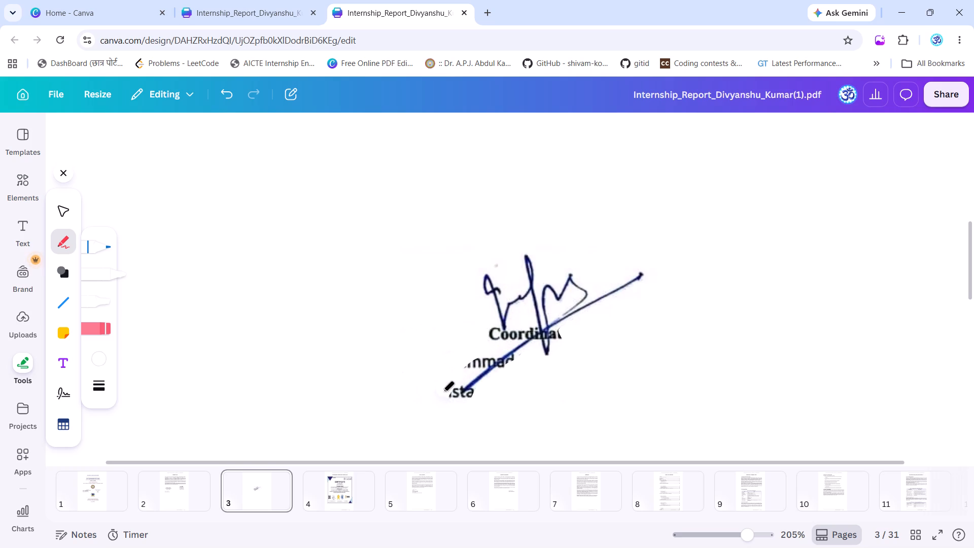
{"action": "left_click_drag", "start_coordinate": [443, 392], "coordinate": [454, 387]}
{"action": "left_click_drag", "start_coordinate": [454, 387], "coordinate": [455, 386]}
{"action": "left_click_drag", "start_coordinate": [455, 386], "coordinate": [399, 427]}
Paint over the remaining "Assistant" letters around the lower tip of the signature's diagonal stroke in white.
{"action": "left_click_drag", "start_coordinate": [481, 397], "coordinate": [476, 397]}
{"action": "left_click_drag", "start_coordinate": [476, 397], "coordinate": [474, 396]}
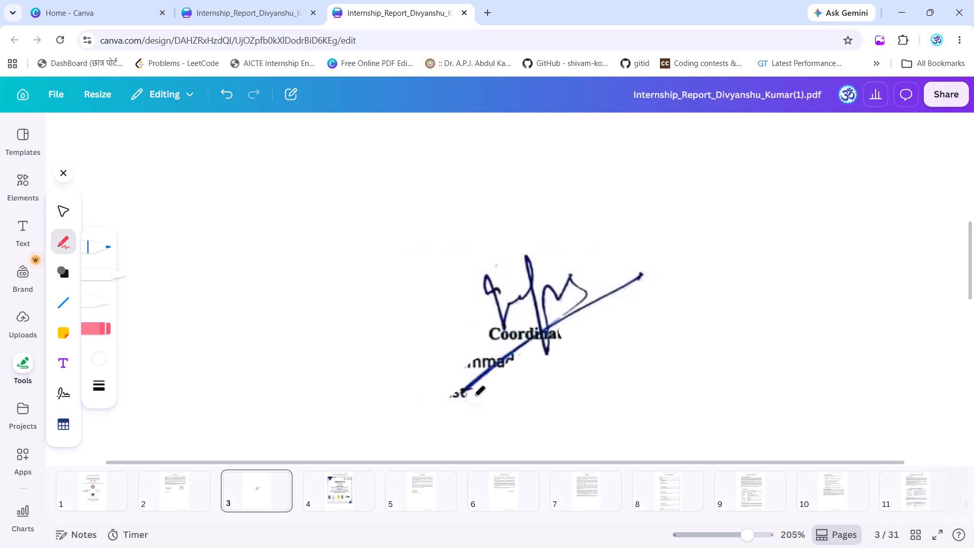
{"action": "left_click_drag", "start_coordinate": [474, 396], "coordinate": [473, 396]}
{"action": "left_click_drag", "start_coordinate": [473, 396], "coordinate": [472, 394]}
{"action": "left_click_drag", "start_coordinate": [472, 394], "coordinate": [461, 404]}
{"action": "left_click_drag", "start_coordinate": [461, 404], "coordinate": [476, 392]}
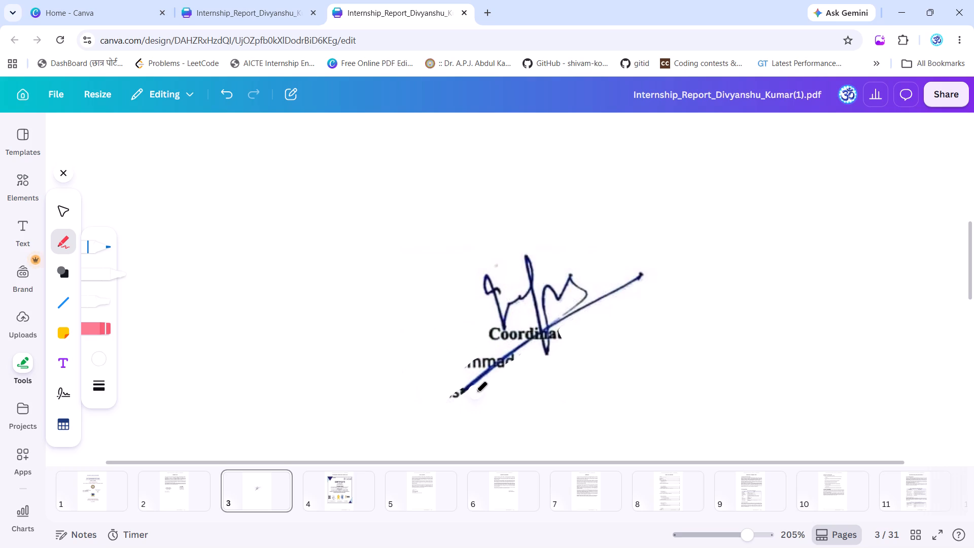
{"action": "left_click_drag", "start_coordinate": [476, 392], "coordinate": [455, 412]}
{"action": "left_click_drag", "start_coordinate": [451, 408], "coordinate": [455, 403]}
{"action": "left_click_drag", "start_coordinate": [455, 403], "coordinate": [455, 400]}
{"action": "left_click_drag", "start_coordinate": [455, 400], "coordinate": [447, 394]}
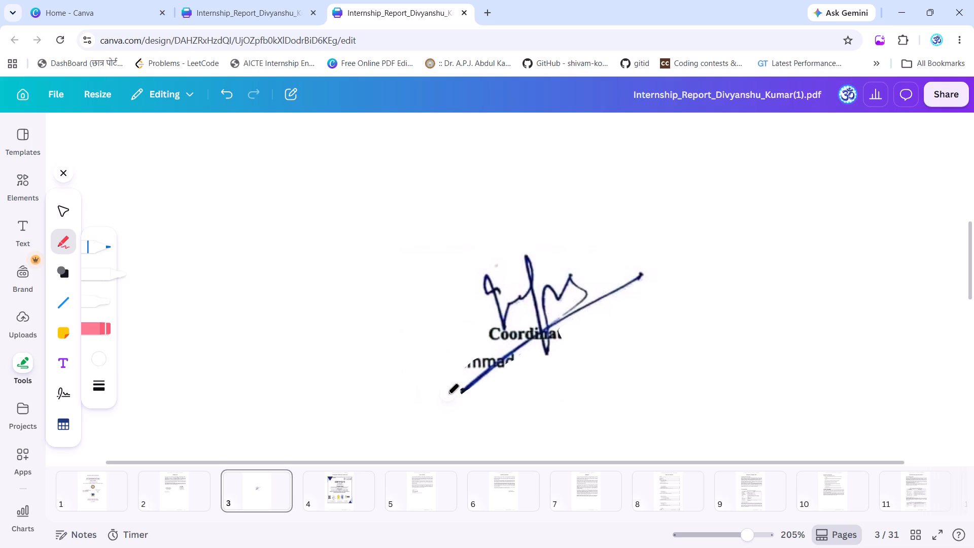
{"action": "left_click_drag", "start_coordinate": [477, 410], "coordinate": [469, 405]}
{"action": "left_click_drag", "start_coordinate": [469, 405], "coordinate": [468, 405]}
Paint over the remaining letters of the printed name line on both sides of the signature's diagonal stroke in white.
{"action": "left_click_drag", "start_coordinate": [486, 357], "coordinate": [480, 361]}
{"action": "left_click_drag", "start_coordinate": [480, 361], "coordinate": [481, 362]}
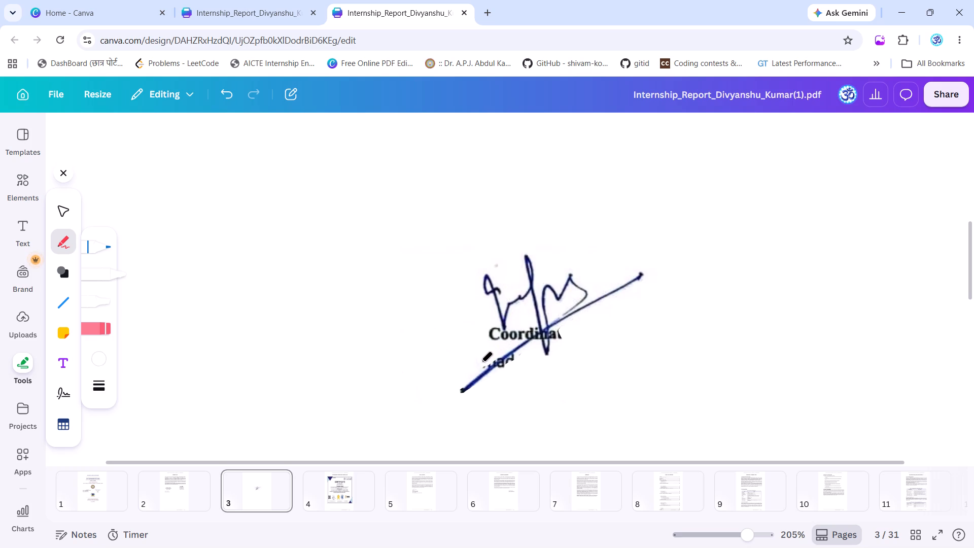
{"action": "left_click_drag", "start_coordinate": [481, 362], "coordinate": [492, 354]}
{"action": "left_click_drag", "start_coordinate": [523, 366], "coordinate": [506, 368]}
{"action": "left_click_drag", "start_coordinate": [506, 368], "coordinate": [506, 367]}
{"action": "left_click_drag", "start_coordinate": [506, 367], "coordinate": [518, 360]}
{"action": "left_click_drag", "start_coordinate": [518, 360], "coordinate": [510, 367]}
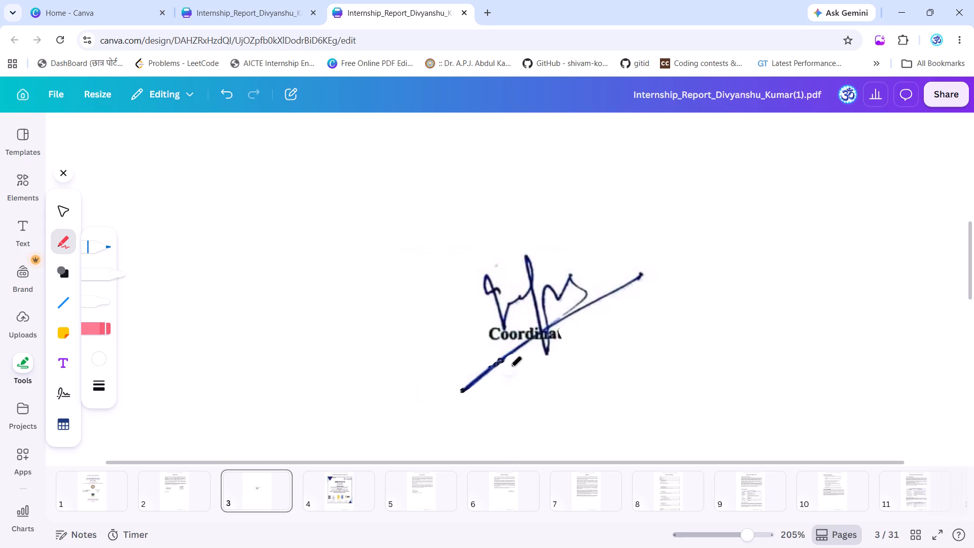
{"action": "left_click_drag", "start_coordinate": [510, 367], "coordinate": [511, 367]}
Paint over the "Coord" letters of the printed "Coordinator" up to the signature's diagonal stroke in white, reducing the marker's weight to 4.
{"action": "left_click_drag", "start_coordinate": [527, 332], "coordinate": [514, 335]}
{"action": "left_click", "coordinate": [103, 391]}
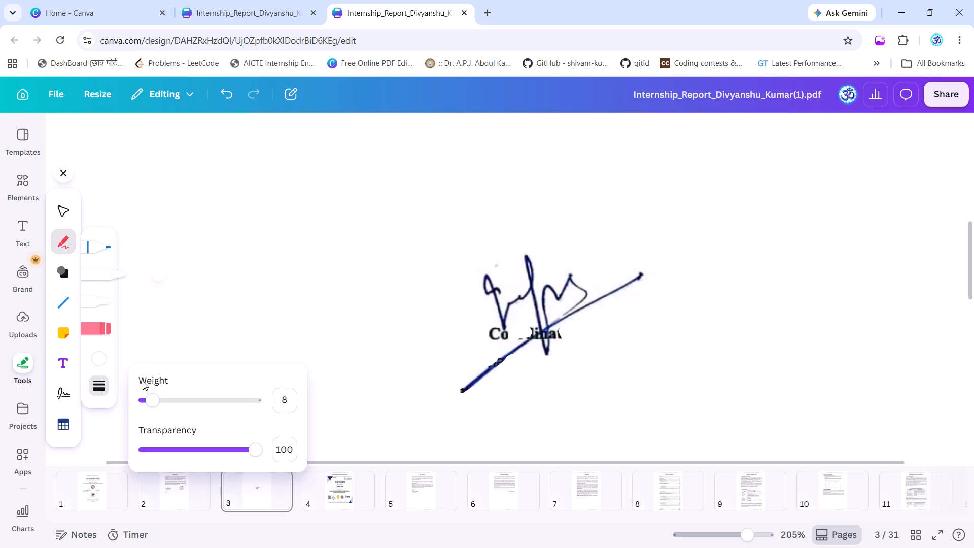
{"action": "left_click_drag", "start_coordinate": [154, 401], "coordinate": [147, 403]}
{"action": "left_click_drag", "start_coordinate": [496, 337], "coordinate": [494, 336]}
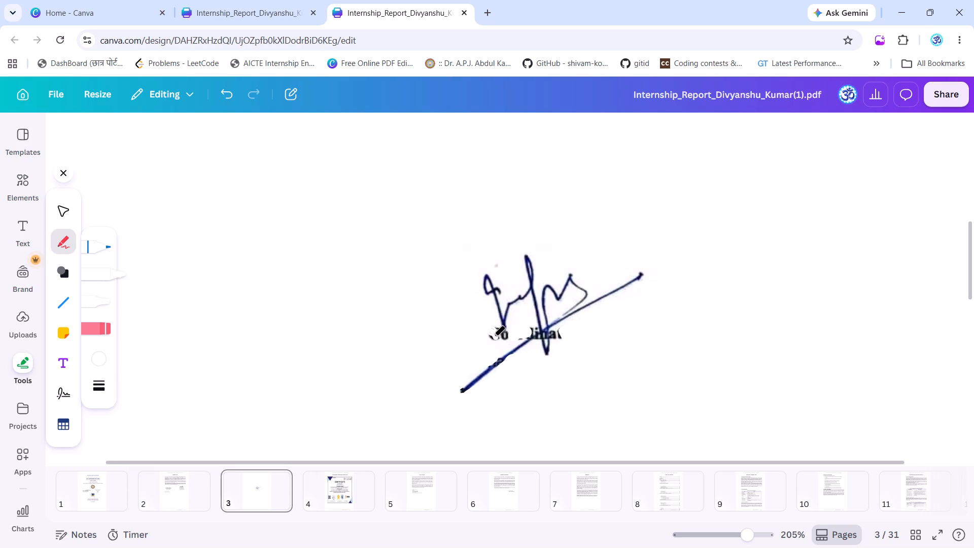
{"action": "left_click_drag", "start_coordinate": [494, 336], "coordinate": [498, 330]}
{"action": "left_click_drag", "start_coordinate": [498, 330], "coordinate": [505, 335]}
{"action": "left_click_drag", "start_coordinate": [505, 335], "coordinate": [499, 339]}
{"action": "left_click_drag", "start_coordinate": [499, 339], "coordinate": [499, 339]}
{"action": "left_click_drag", "start_coordinate": [499, 339], "coordinate": [504, 338]}
{"action": "left_click_drag", "start_coordinate": [504, 338], "coordinate": [504, 340]}
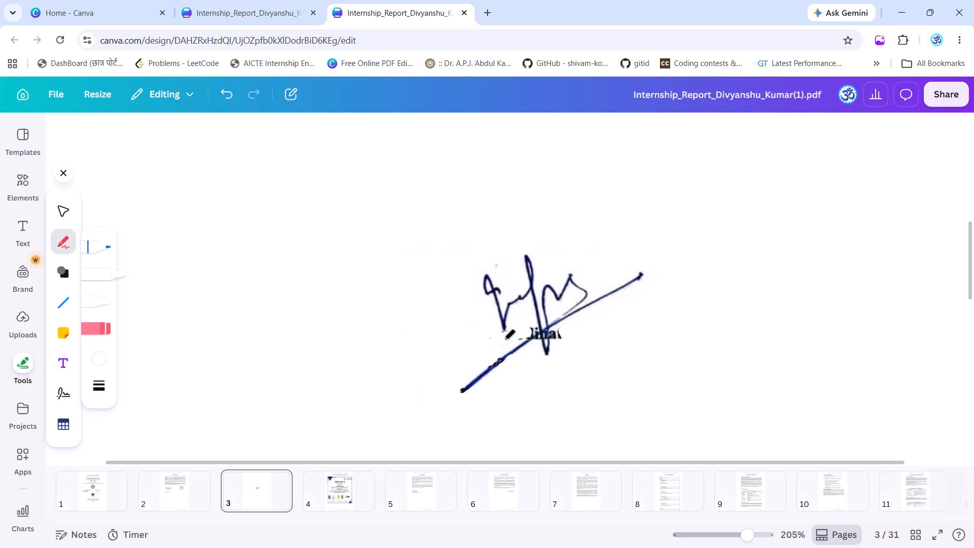
{"action": "left_click_drag", "start_coordinate": [504, 340], "coordinate": [528, 332]}
{"action": "left_click_drag", "start_coordinate": [528, 332], "coordinate": [530, 331]}
{"action": "left_click_drag", "start_coordinate": [530, 331], "coordinate": [533, 331]}
{"action": "left_click_drag", "start_coordinate": [533, 331], "coordinate": [526, 331]}
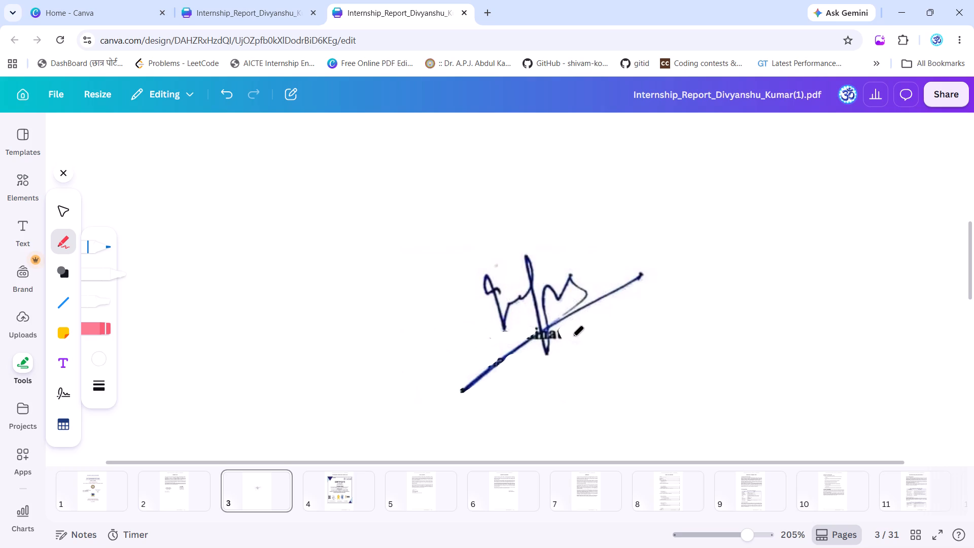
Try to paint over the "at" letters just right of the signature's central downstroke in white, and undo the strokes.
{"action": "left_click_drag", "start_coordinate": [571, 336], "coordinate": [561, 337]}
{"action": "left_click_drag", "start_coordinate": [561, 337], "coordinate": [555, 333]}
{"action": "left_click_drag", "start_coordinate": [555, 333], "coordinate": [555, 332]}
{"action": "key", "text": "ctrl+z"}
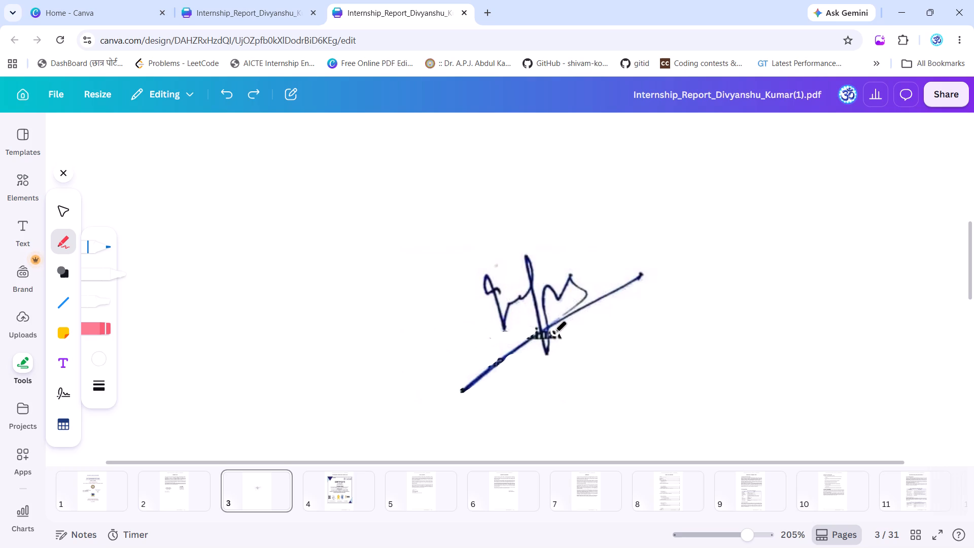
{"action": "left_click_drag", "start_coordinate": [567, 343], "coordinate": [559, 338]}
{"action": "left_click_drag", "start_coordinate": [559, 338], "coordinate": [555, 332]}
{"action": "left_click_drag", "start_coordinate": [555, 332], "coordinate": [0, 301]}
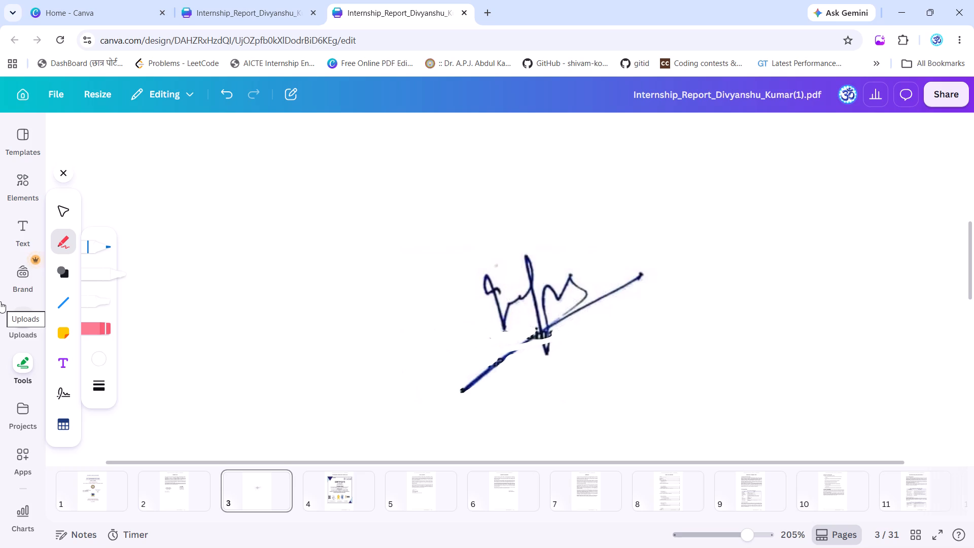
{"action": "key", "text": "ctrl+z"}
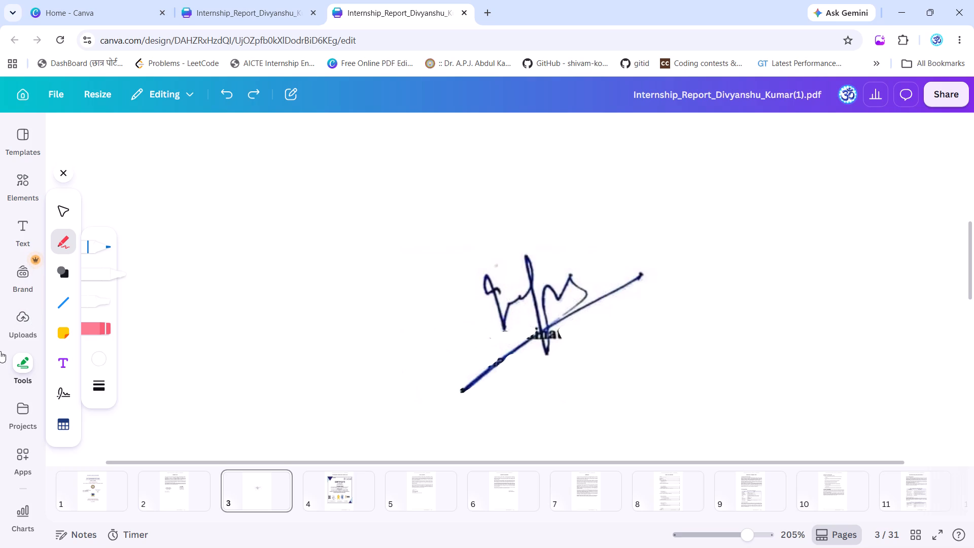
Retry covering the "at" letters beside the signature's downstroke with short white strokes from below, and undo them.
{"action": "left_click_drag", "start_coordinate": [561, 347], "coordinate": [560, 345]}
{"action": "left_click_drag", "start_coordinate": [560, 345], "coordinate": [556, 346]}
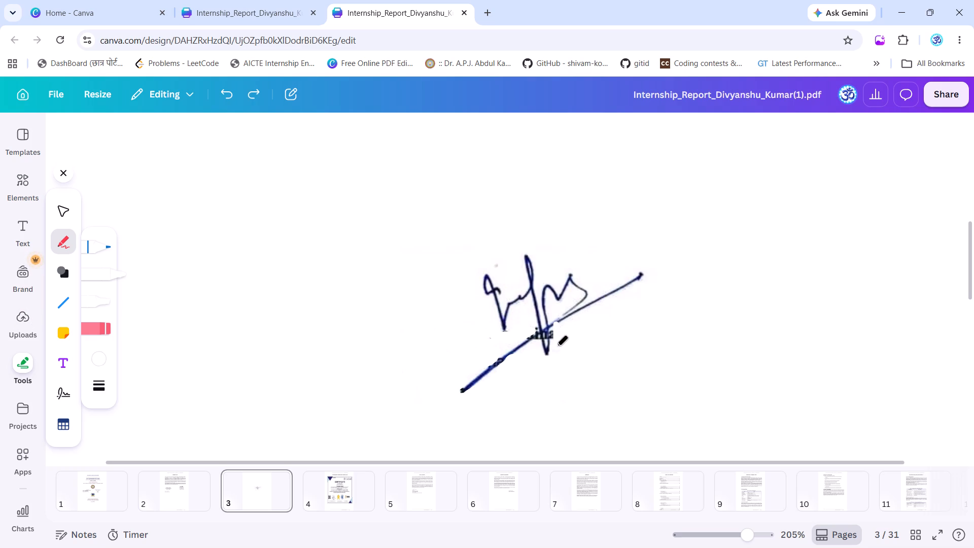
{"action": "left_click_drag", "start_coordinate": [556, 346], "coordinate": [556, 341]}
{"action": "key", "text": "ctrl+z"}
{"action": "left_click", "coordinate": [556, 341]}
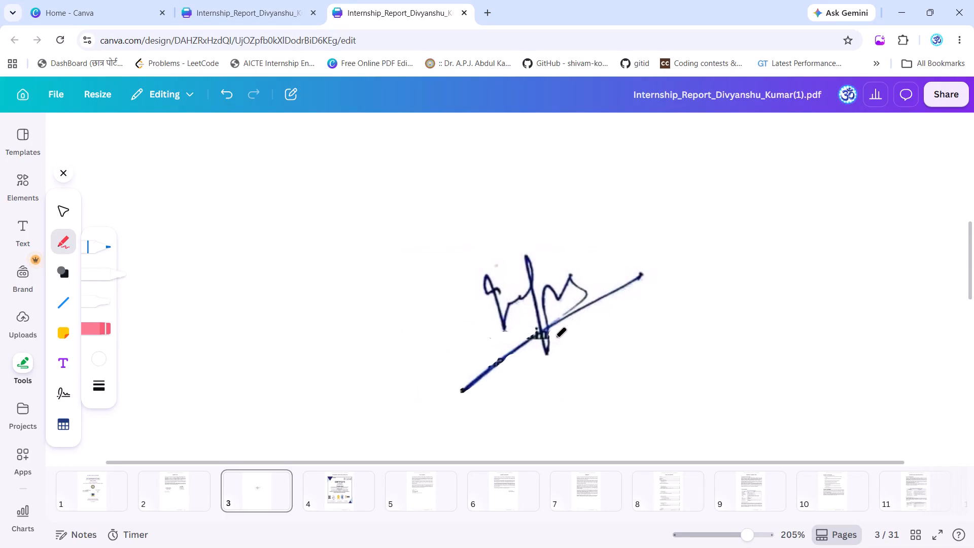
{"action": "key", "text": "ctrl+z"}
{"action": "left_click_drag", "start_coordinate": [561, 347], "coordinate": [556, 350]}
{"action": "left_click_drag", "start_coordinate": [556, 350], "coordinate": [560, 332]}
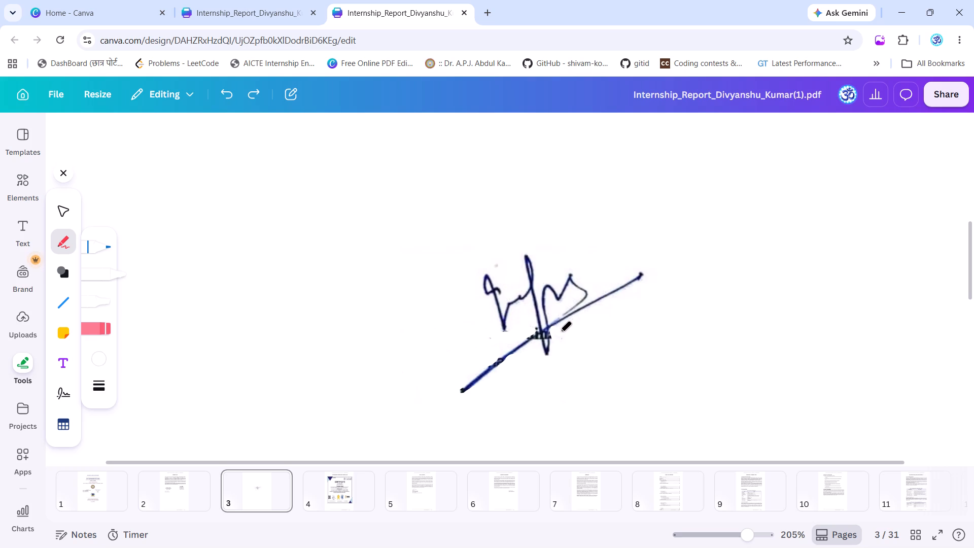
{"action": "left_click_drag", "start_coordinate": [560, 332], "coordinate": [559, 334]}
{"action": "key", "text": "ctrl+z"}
Paint over the remaining "a" of the printed "Coordinator" just right of the signature's central downstroke with short white strokes.
{"action": "left_click", "coordinate": [559, 334]}
{"action": "left_click_drag", "start_coordinate": [559, 334], "coordinate": [558, 339]}
{"action": "left_click_drag", "start_coordinate": [558, 339], "coordinate": [562, 338]}
{"action": "key", "text": "ctrl+z"}
{"action": "left_click_drag", "start_coordinate": [562, 338], "coordinate": [558, 337]}
{"action": "left_click_drag", "start_coordinate": [558, 337], "coordinate": [555, 335]}
{"action": "left_click_drag", "start_coordinate": [555, 335], "coordinate": [555, 341]}
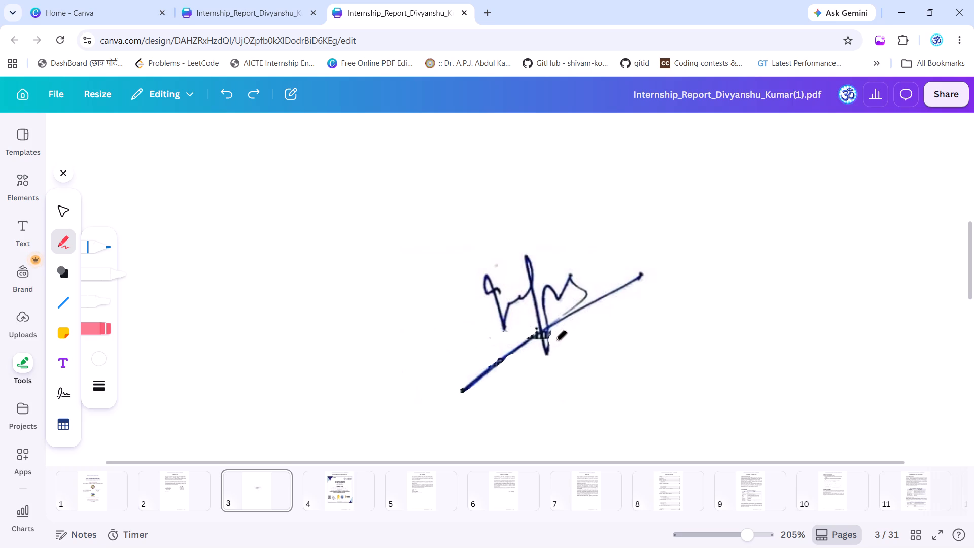
{"action": "left_click_drag", "start_coordinate": [555, 341], "coordinate": [555, 333]}
{"action": "left_click_drag", "start_coordinate": [555, 333], "coordinate": [569, 340]}
{"action": "left_click_drag", "start_coordinate": [569, 340], "coordinate": [569, 340]}
{"action": "left_click_drag", "start_coordinate": [569, 340], "coordinate": [569, 340]}
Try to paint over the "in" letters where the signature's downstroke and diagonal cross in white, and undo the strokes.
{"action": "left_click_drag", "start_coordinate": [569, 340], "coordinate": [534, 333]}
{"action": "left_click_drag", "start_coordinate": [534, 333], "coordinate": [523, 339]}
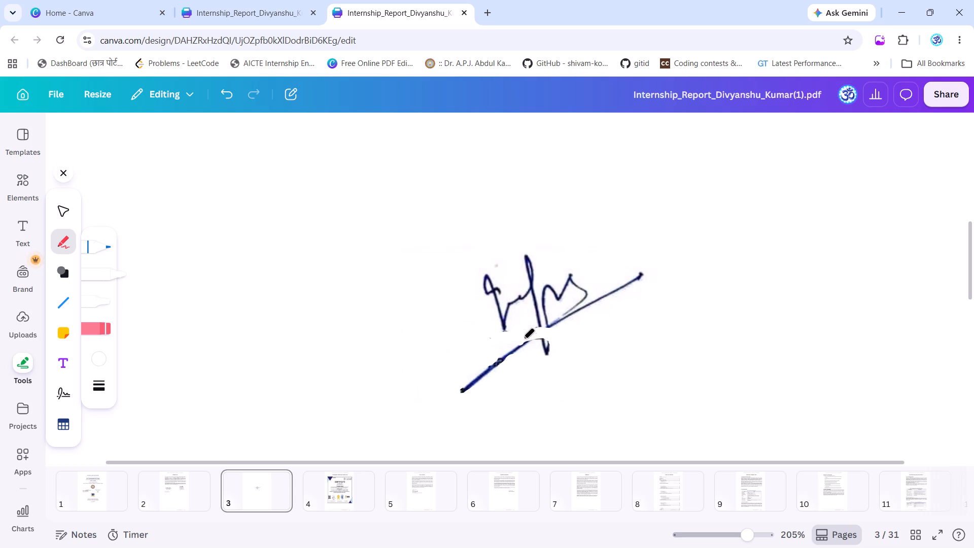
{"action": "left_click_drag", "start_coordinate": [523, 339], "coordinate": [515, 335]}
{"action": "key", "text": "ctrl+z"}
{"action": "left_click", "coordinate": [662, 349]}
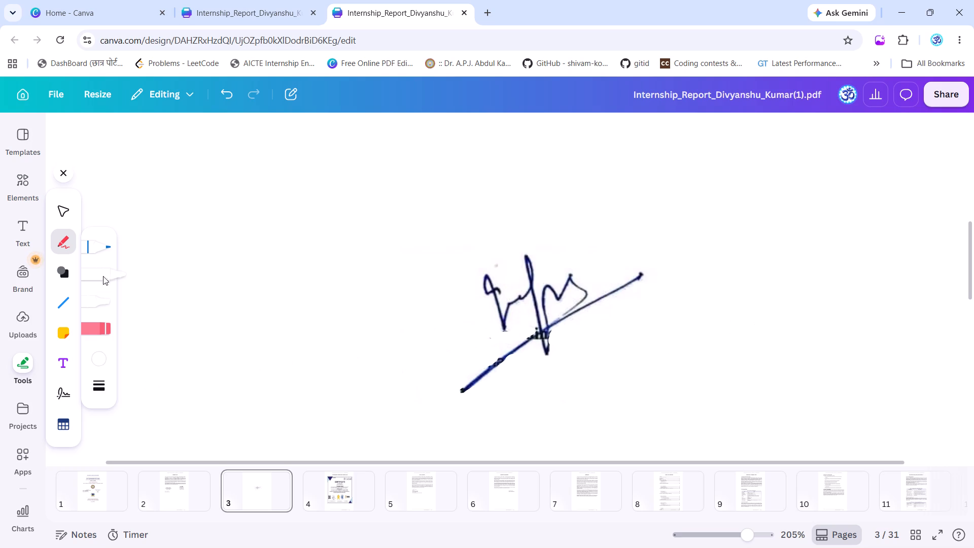
{"action": "left_click", "coordinate": [91, 245]}
{"action": "left_click", "coordinate": [68, 214]}
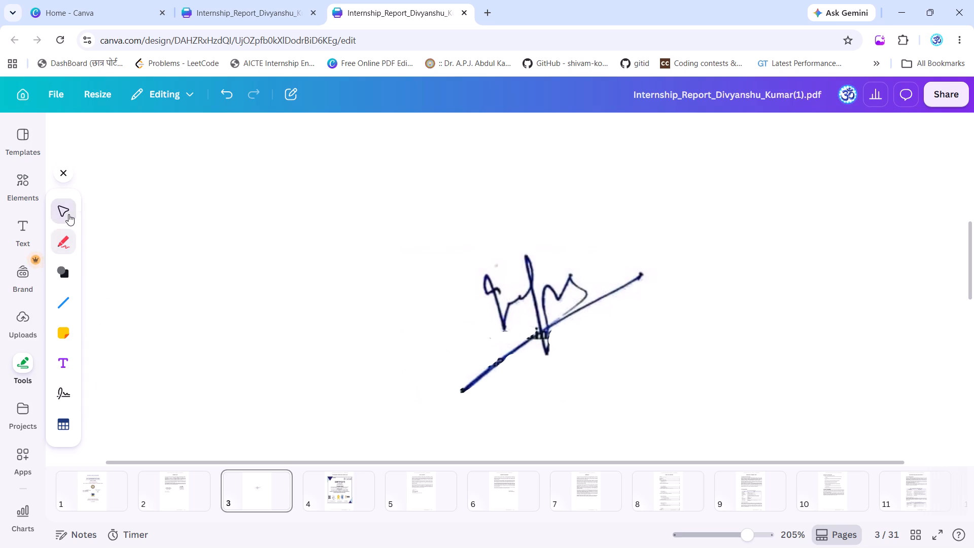
{"action": "left_click", "coordinate": [528, 311]}
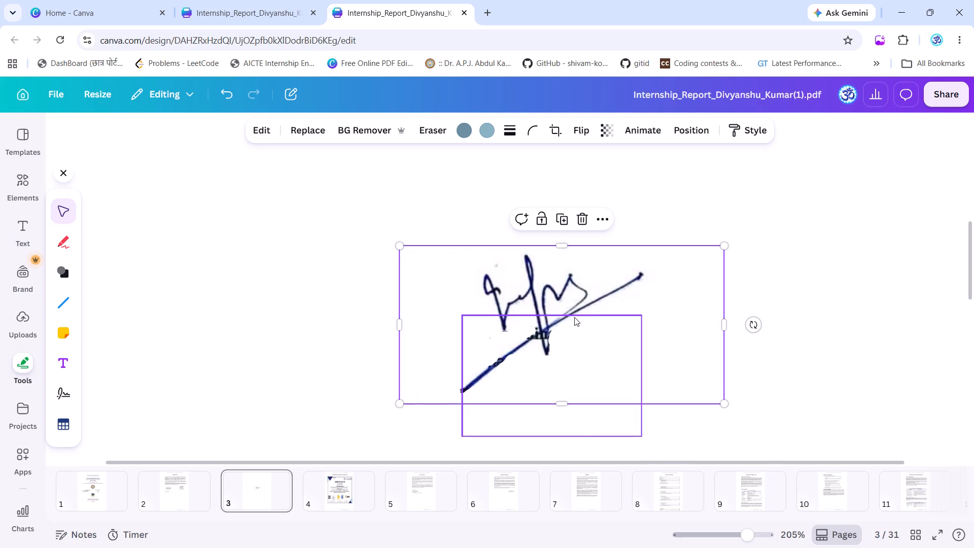
{"action": "right_click", "coordinate": [574, 317]}
{"action": "left_click", "coordinate": [522, 298]}
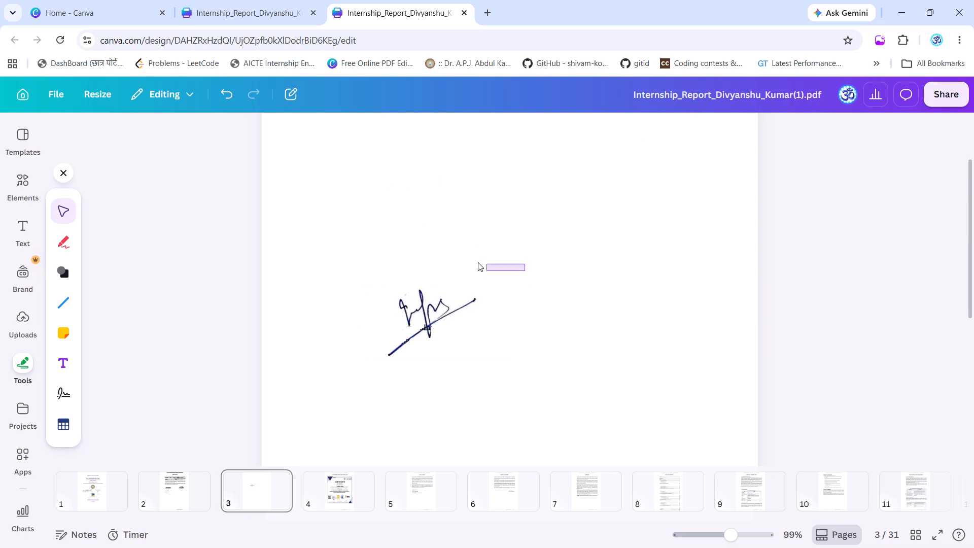
{"action": "left_click_drag", "start_coordinate": [478, 262], "coordinate": [340, 400]}
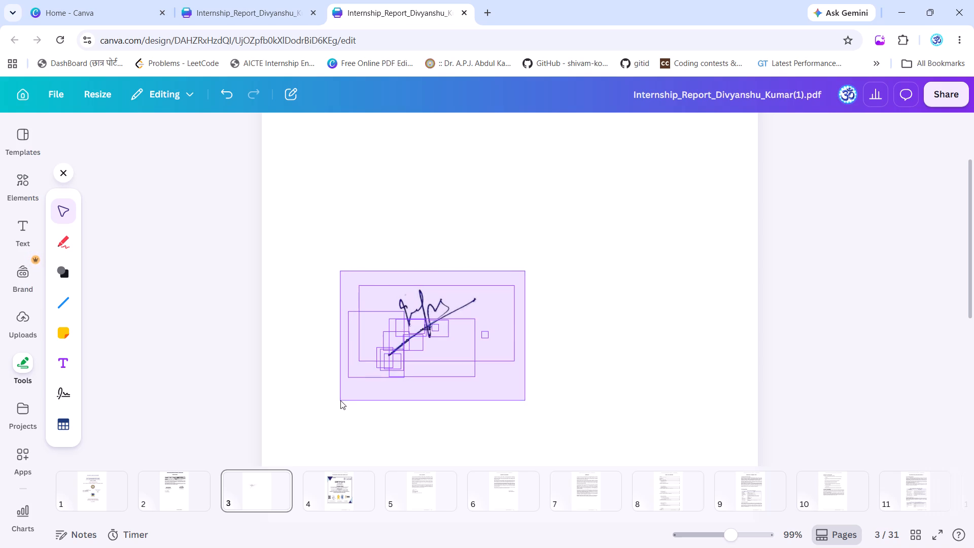
{"action": "left_click_drag", "start_coordinate": [340, 400], "coordinate": [345, 385]}
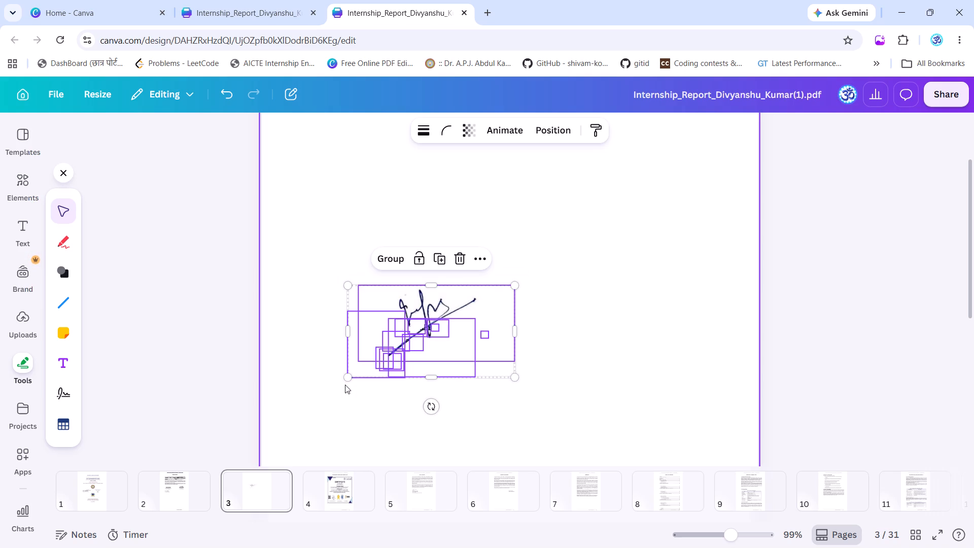
{"action": "key", "text": "ctrl+c"}
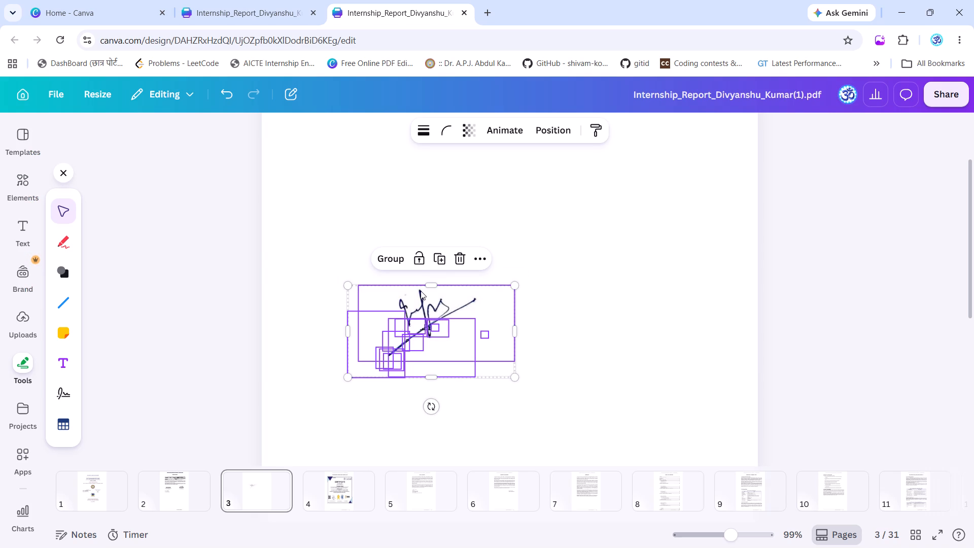
Delete the small blank element above the Internship Coordinator heading on page 2.
{"action": "left_click", "coordinate": [160, 516]}
{"action": "left_click", "coordinate": [167, 500]}
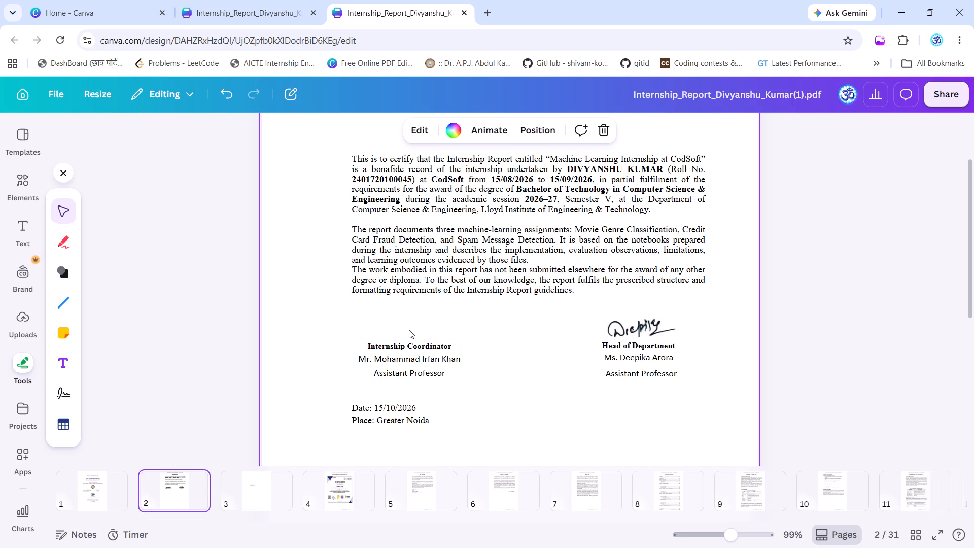
{"action": "left_click", "coordinate": [425, 337]}
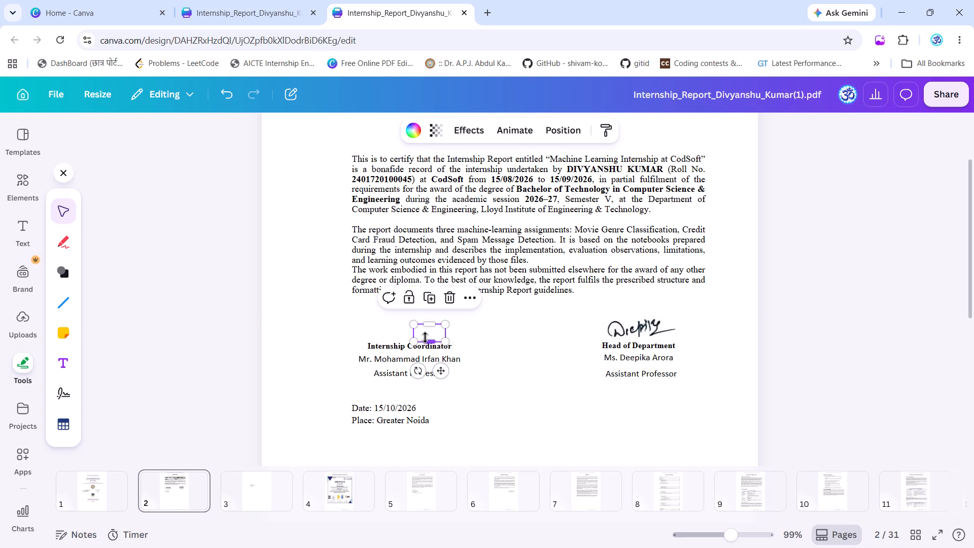
{"action": "key", "text": "Delete"}
{"action": "left_click", "coordinate": [415, 323]}
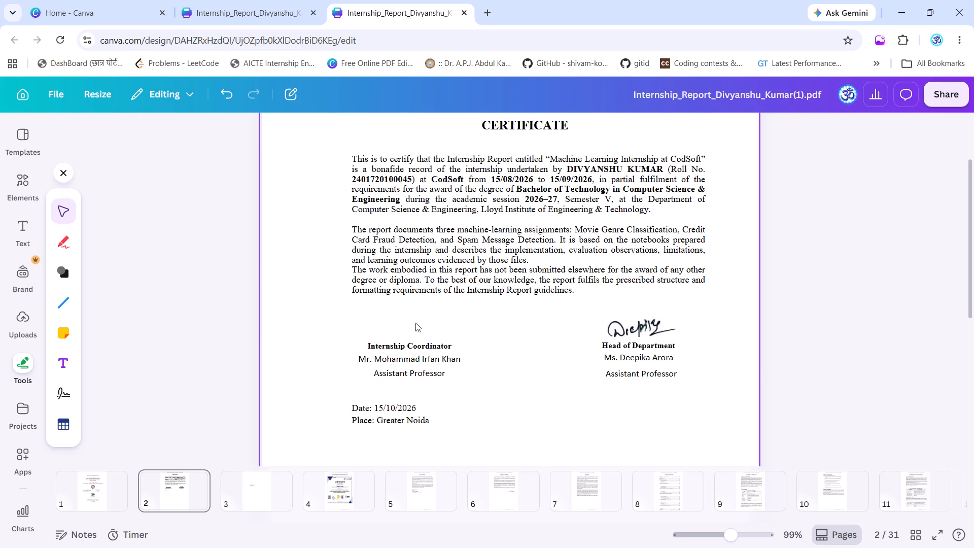
Paste the copied signature image and masking strokes over the Internship Coordinator block on page 2.
{"action": "right_click", "coordinate": [415, 323]}
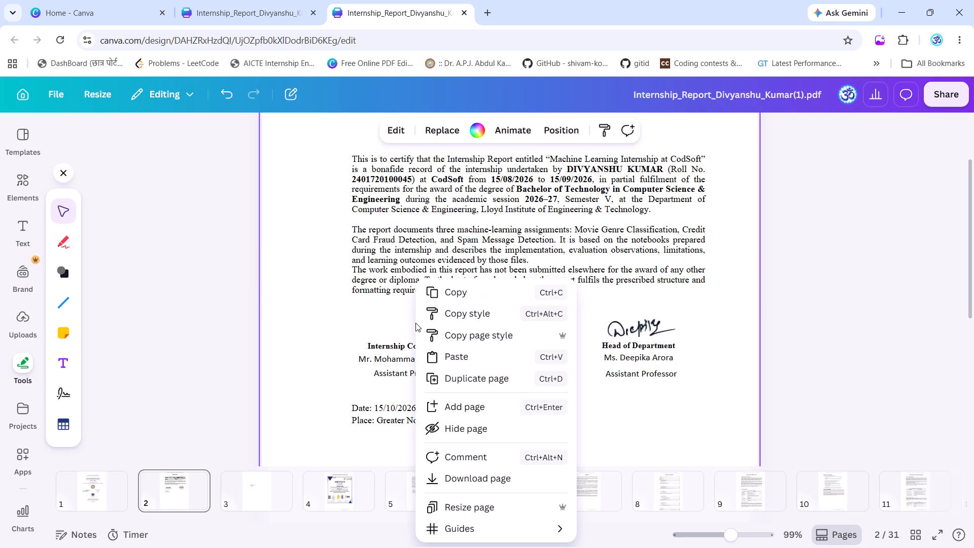
{"action": "left_click", "coordinate": [463, 350]}
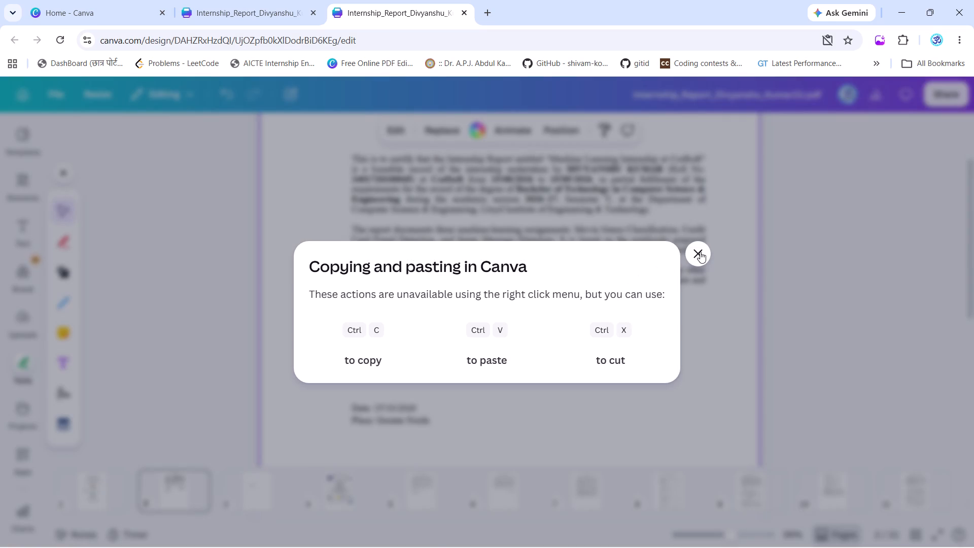
{"action": "left_click", "coordinate": [700, 252]}
{"action": "key", "text": "ctrl+v"}
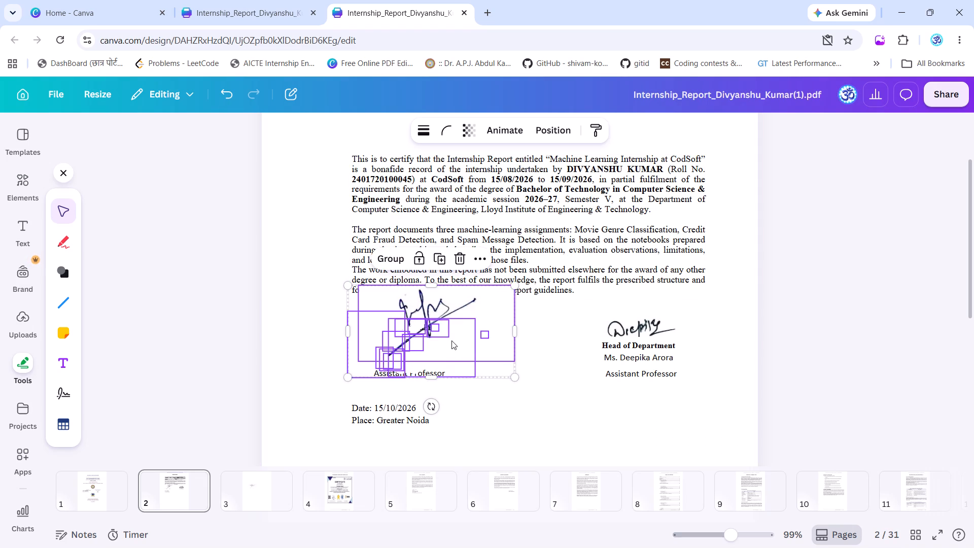
Send the pasted signature image and masking strokes behind the certificate text, all the way to the back of page 2.
{"action": "right_click", "coordinate": [453, 339]}
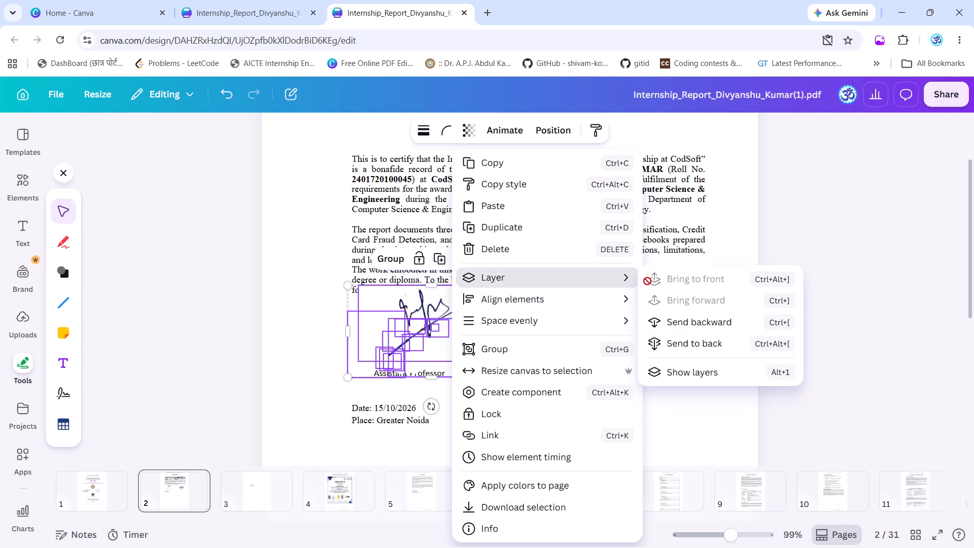
{"action": "left_click", "coordinate": [686, 321]}
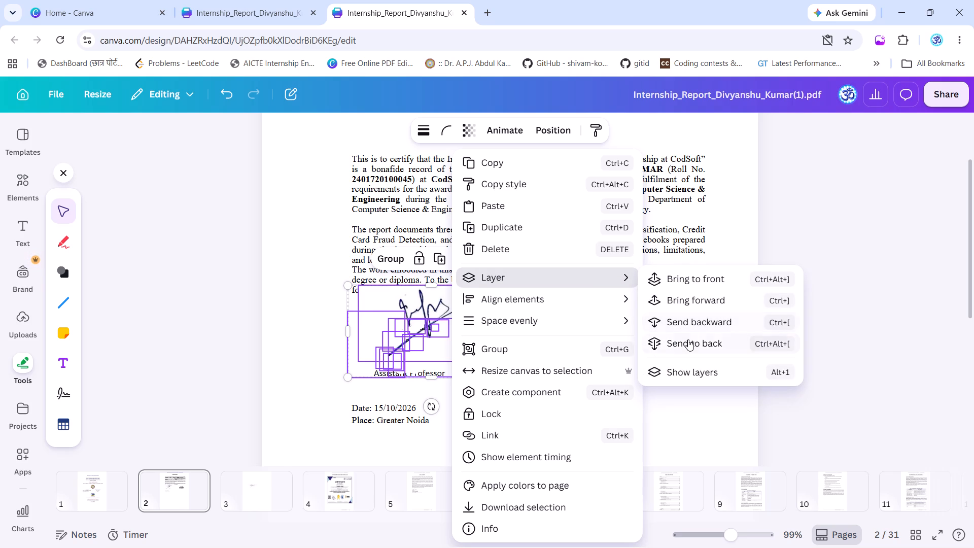
{"action": "left_click", "coordinate": [688, 340]}
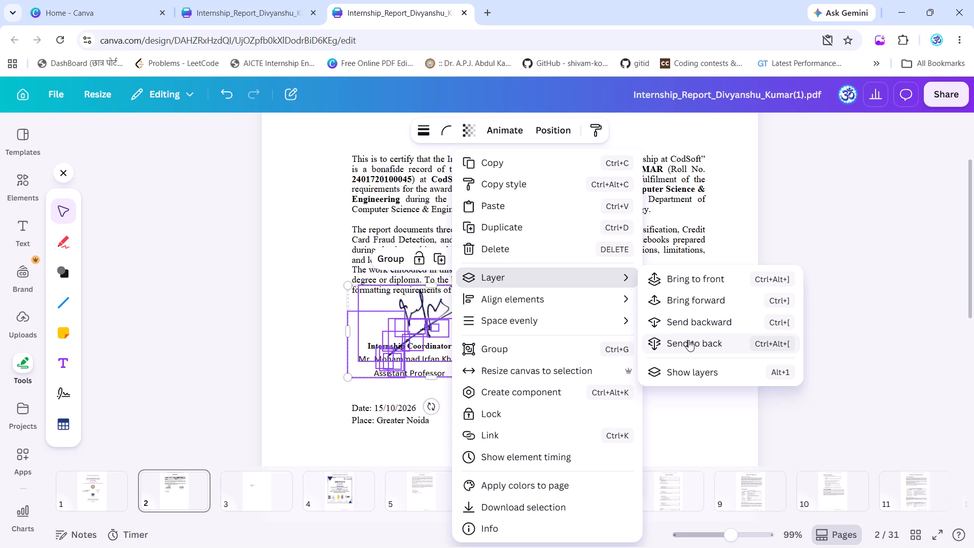
{"action": "left_click", "coordinate": [702, 421]}
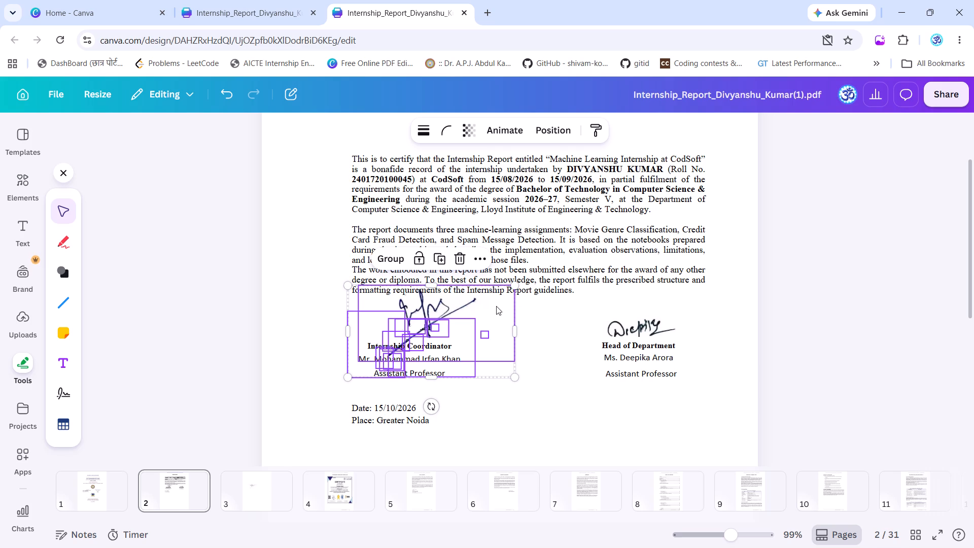
Move the signature image and masking strokes off the Internship Coordinator block into the empty area beside the date and place lines.
{"action": "left_click_drag", "start_coordinate": [496, 306], "coordinate": [492, 312]}
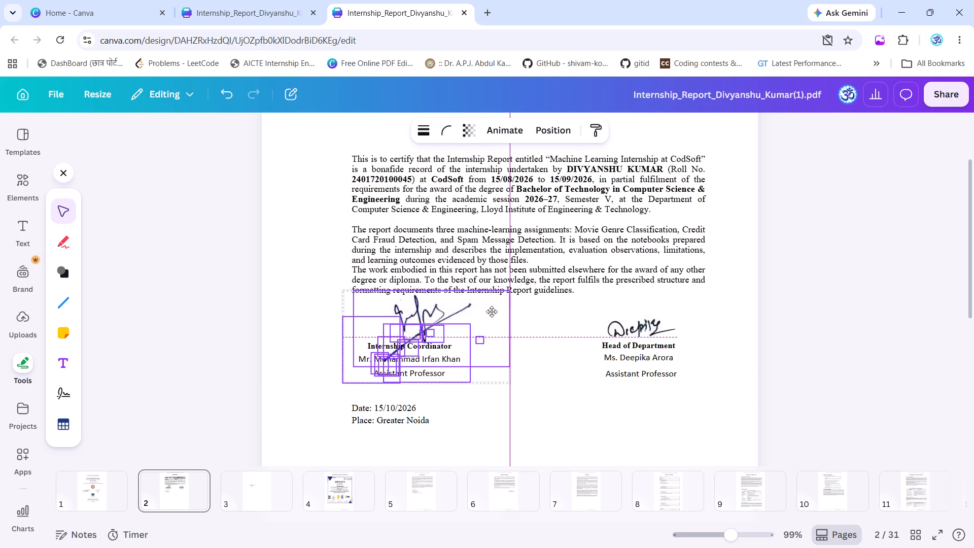
{"action": "left_click_drag", "start_coordinate": [492, 312], "coordinate": [489, 317]}
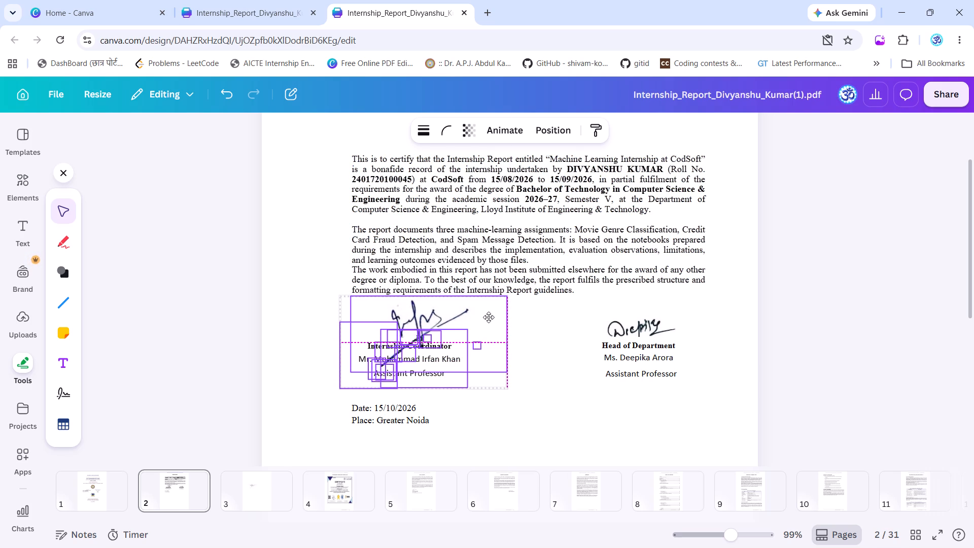
{"action": "left_click_drag", "start_coordinate": [489, 317], "coordinate": [506, 326]}
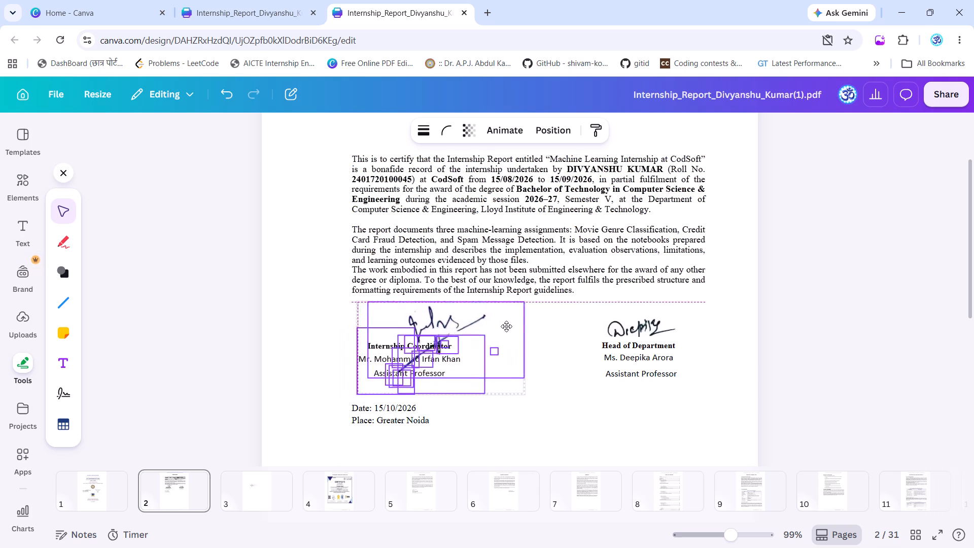
{"action": "left_click_drag", "start_coordinate": [506, 326], "coordinate": [502, 324]}
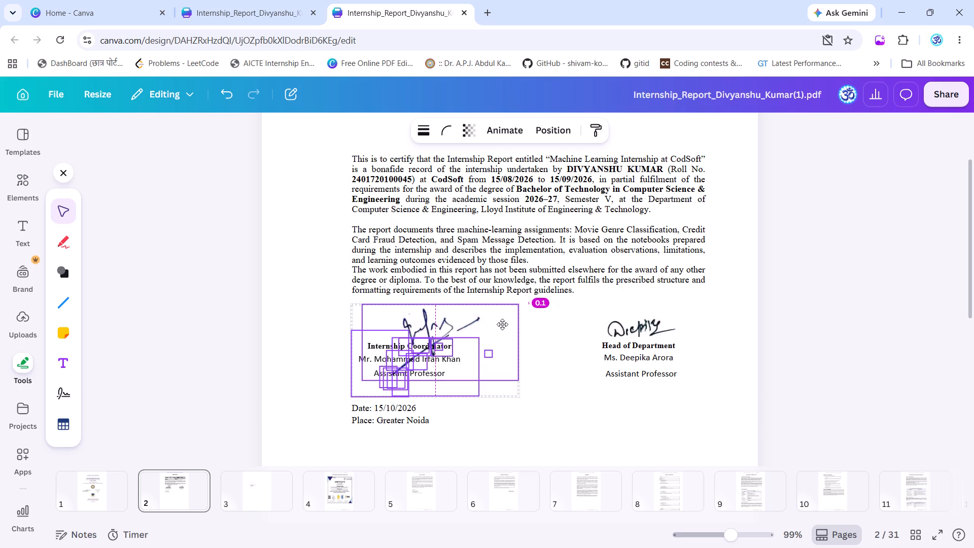
{"action": "left_click_drag", "start_coordinate": [502, 324], "coordinate": [502, 319]}
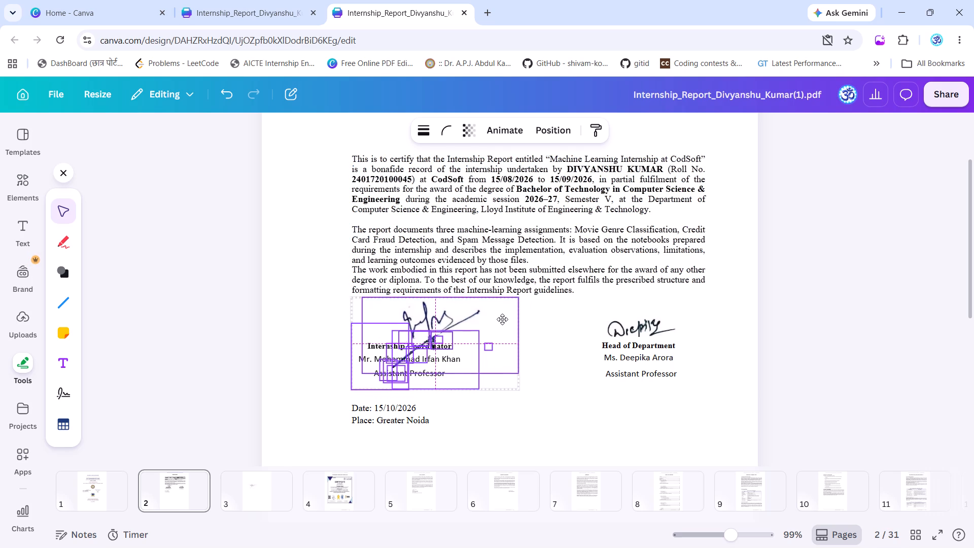
{"action": "left_click_drag", "start_coordinate": [502, 319], "coordinate": [502, 335]}
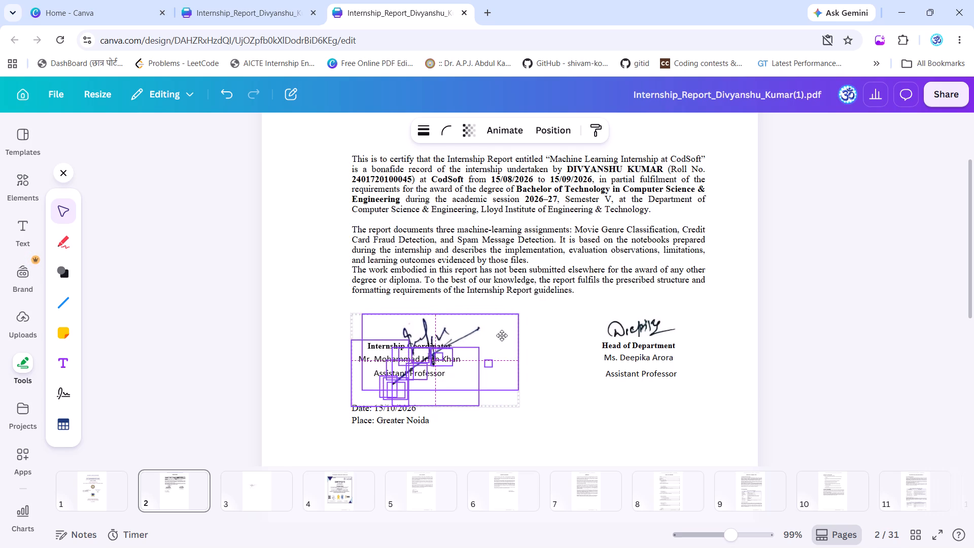
{"action": "left_click_drag", "start_coordinate": [502, 335], "coordinate": [504, 330]}
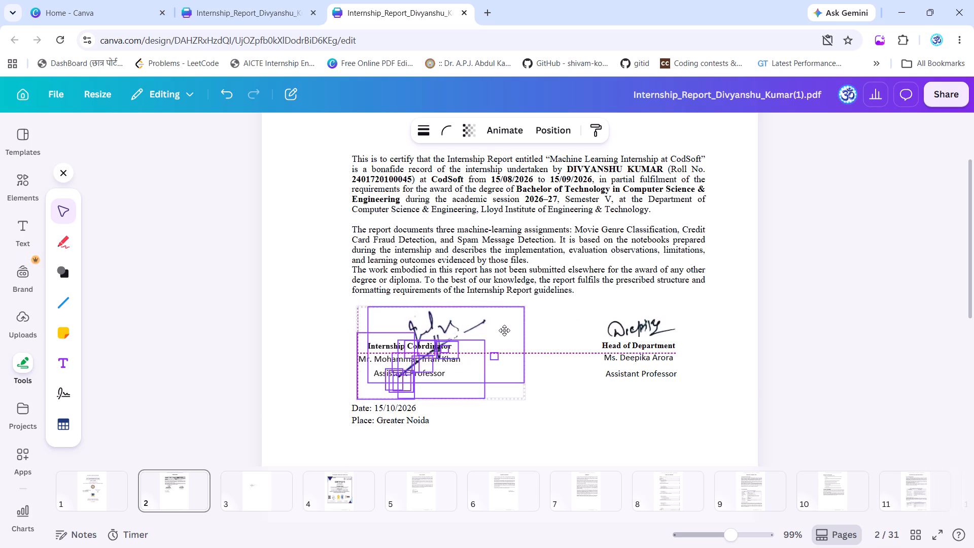
{"action": "left_click_drag", "start_coordinate": [504, 330], "coordinate": [488, 360]}
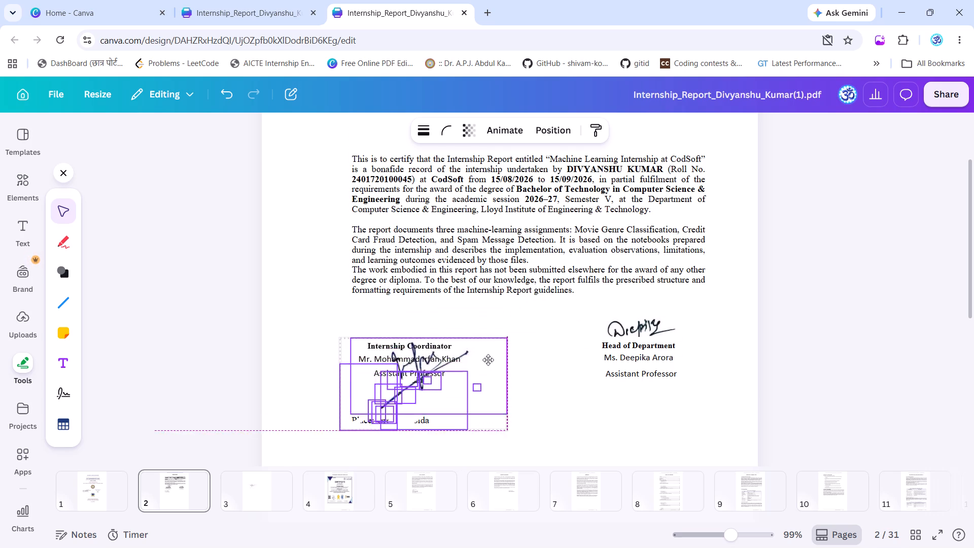
{"action": "left_click_drag", "start_coordinate": [488, 360], "coordinate": [602, 387]}
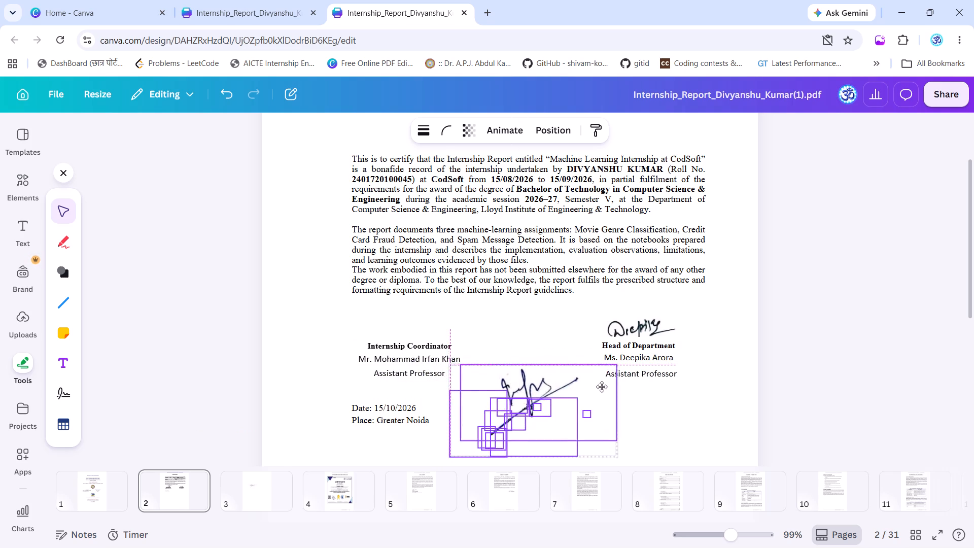
{"action": "left_click_drag", "start_coordinate": [602, 387], "coordinate": [597, 393]}
Delete the small blank elements just above the Internship Coordinator heading on page 2.
{"action": "scroll", "coordinate": [580, 385], "scroll_direction": "left", "scroll_amount": 1}
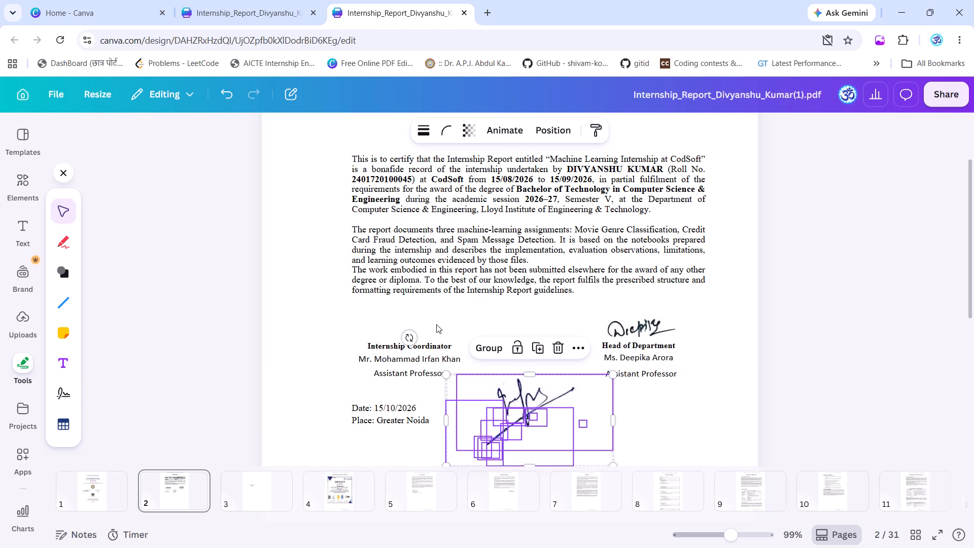
{"action": "scroll", "coordinate": [436, 324], "scroll_direction": "left", "scroll_amount": 1}
{"action": "left_click", "coordinate": [441, 328]}
{"action": "key", "text": "Delete"}
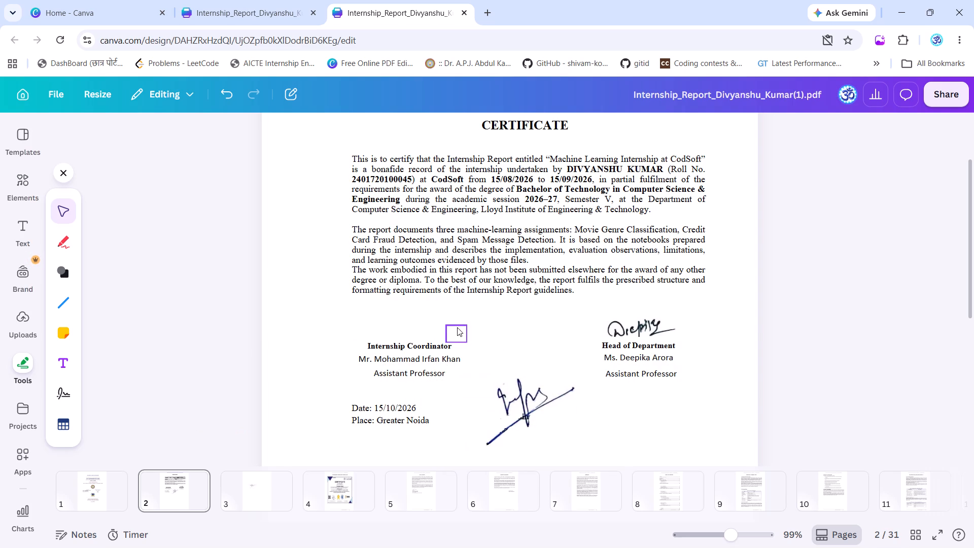
{"action": "left_click", "coordinate": [457, 327]}
{"action": "key", "text": "Delete"}
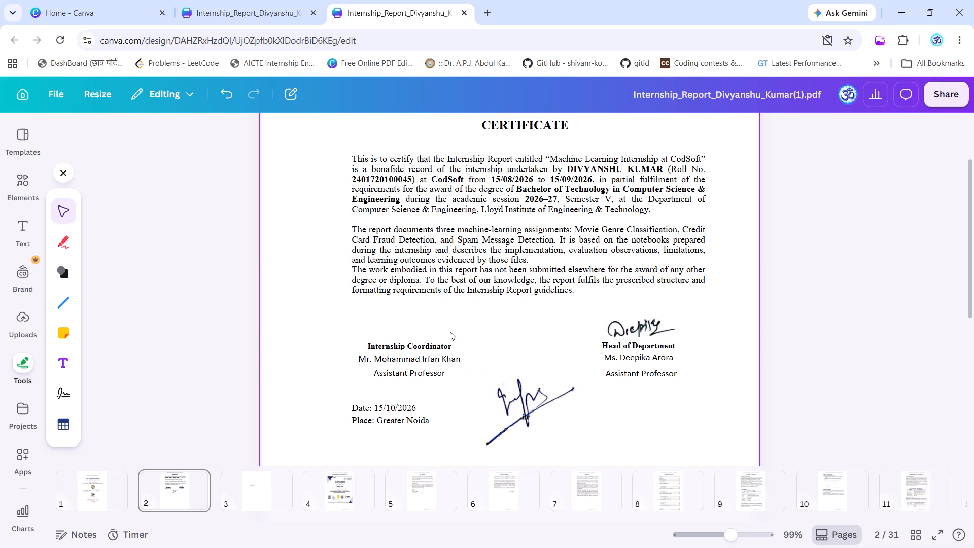
{"action": "left_click", "coordinate": [457, 334]}
{"action": "key", "text": "Delete"}
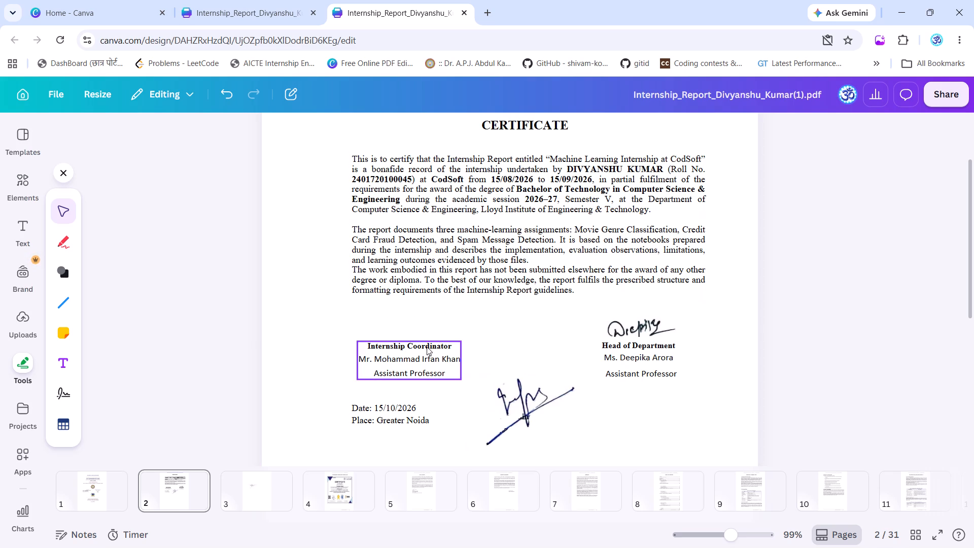
Select everything on page 2 to locate hidden elements, and delete the small blank ones above and beside the moved signature.
{"action": "left_click", "coordinate": [536, 404]}
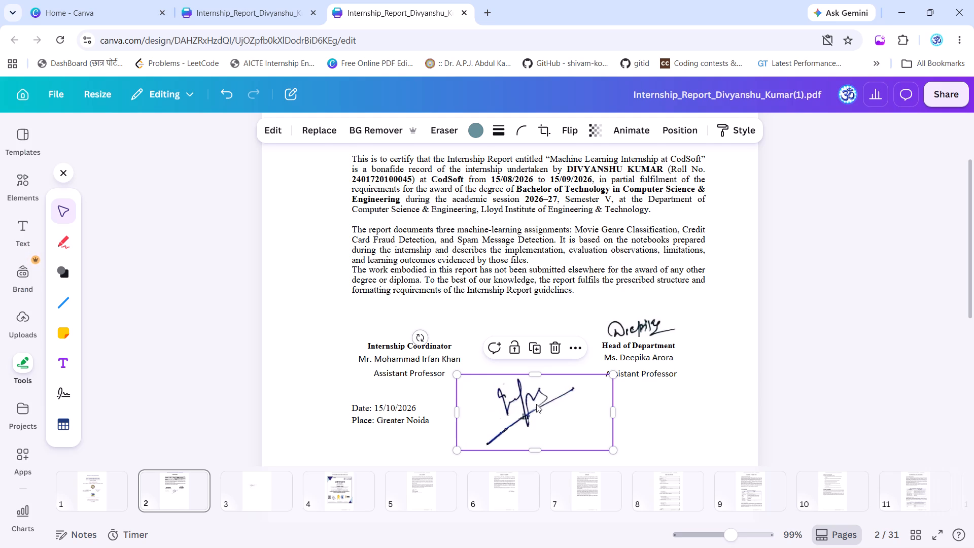
{"action": "key", "text": "ctrl+a"}
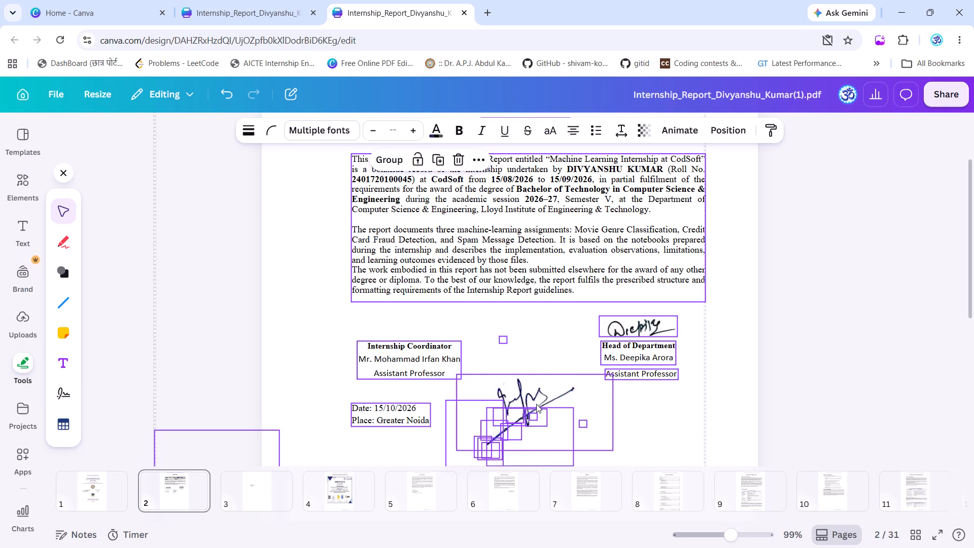
{"action": "left_click", "coordinate": [507, 340]}
{"action": "left_click", "coordinate": [507, 340]}
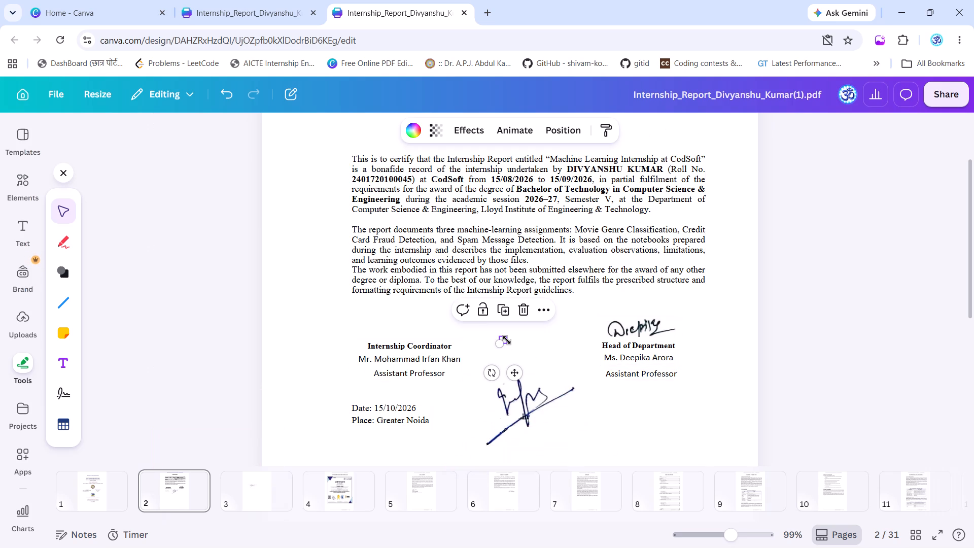
{"action": "key", "text": "Delete"}
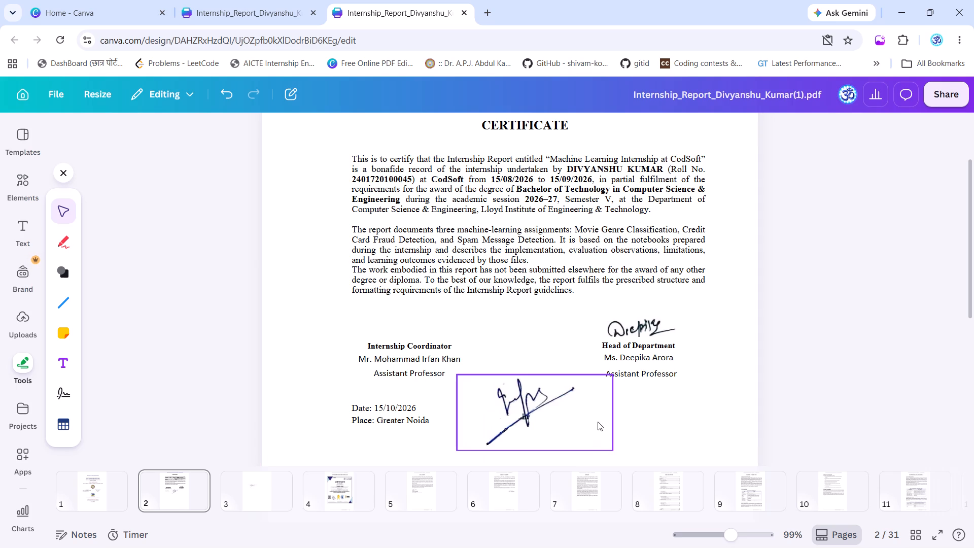
{"action": "left_click", "coordinate": [583, 424]}
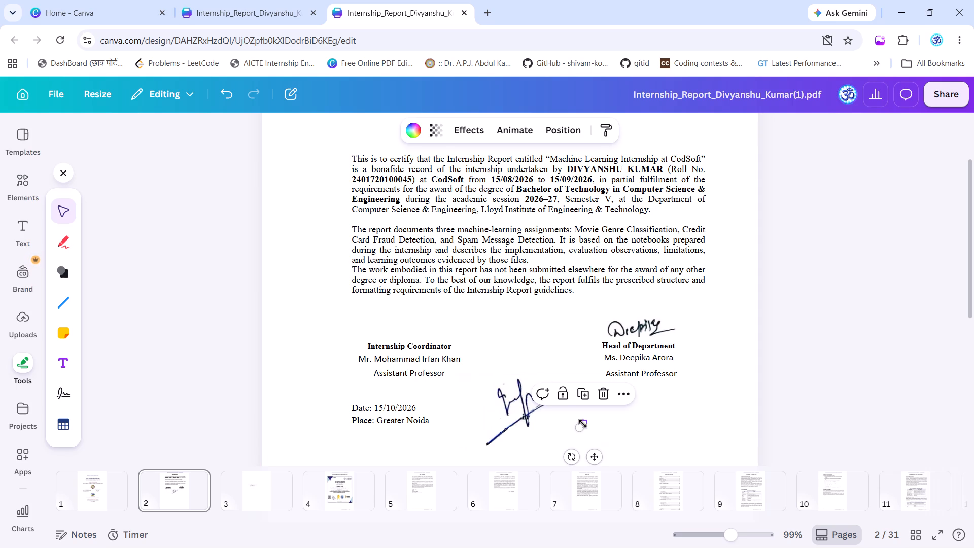
{"action": "key", "text": "Delete"}
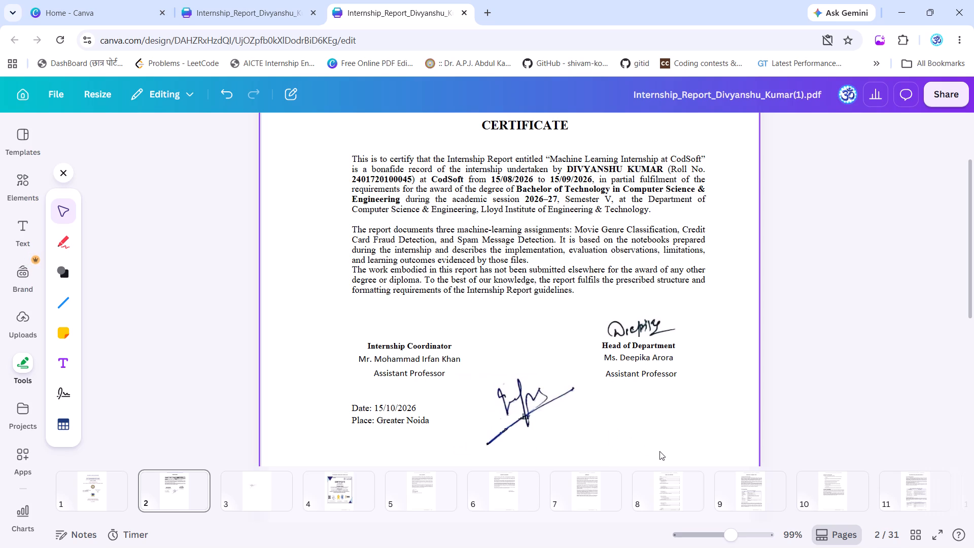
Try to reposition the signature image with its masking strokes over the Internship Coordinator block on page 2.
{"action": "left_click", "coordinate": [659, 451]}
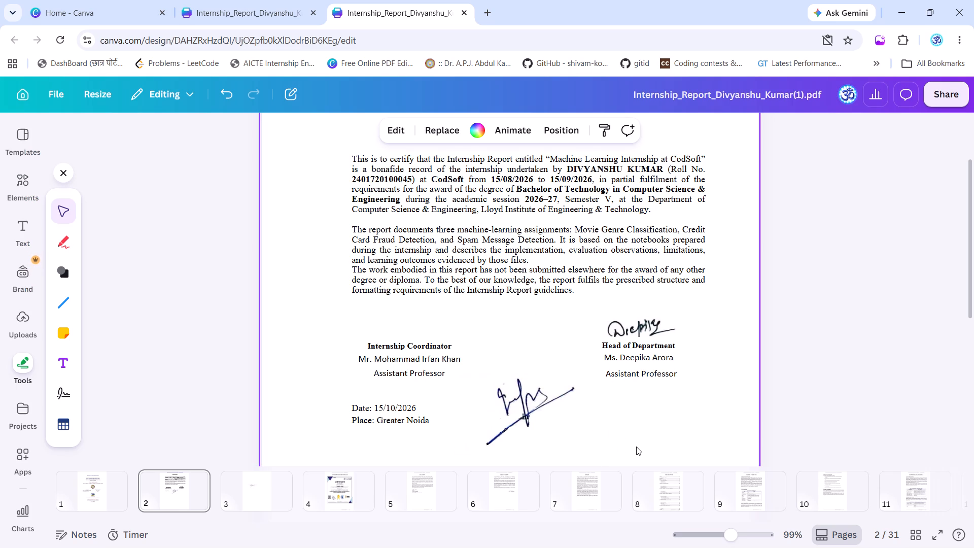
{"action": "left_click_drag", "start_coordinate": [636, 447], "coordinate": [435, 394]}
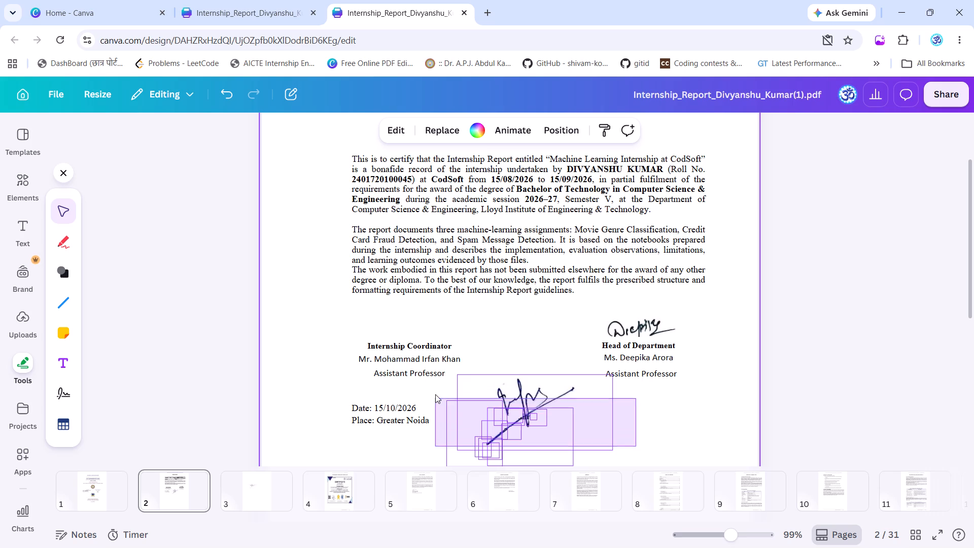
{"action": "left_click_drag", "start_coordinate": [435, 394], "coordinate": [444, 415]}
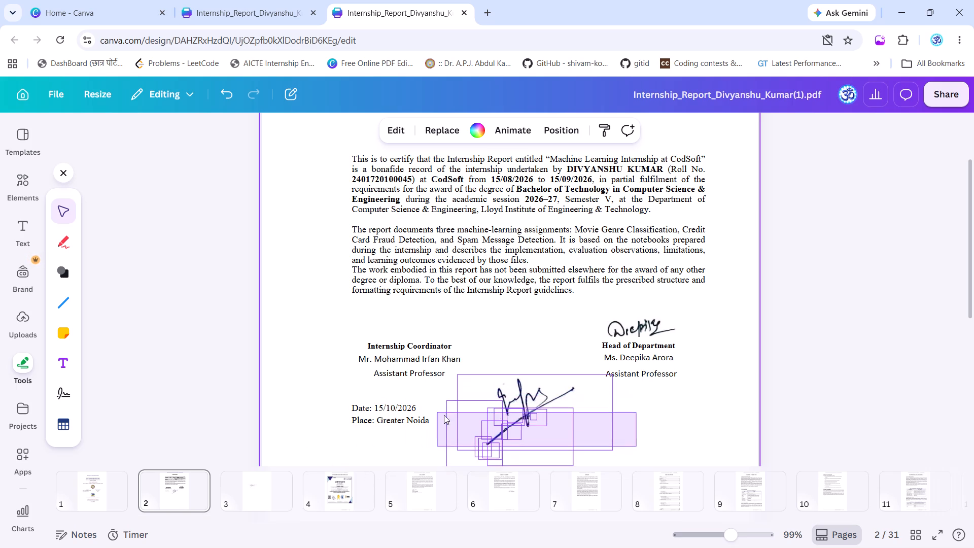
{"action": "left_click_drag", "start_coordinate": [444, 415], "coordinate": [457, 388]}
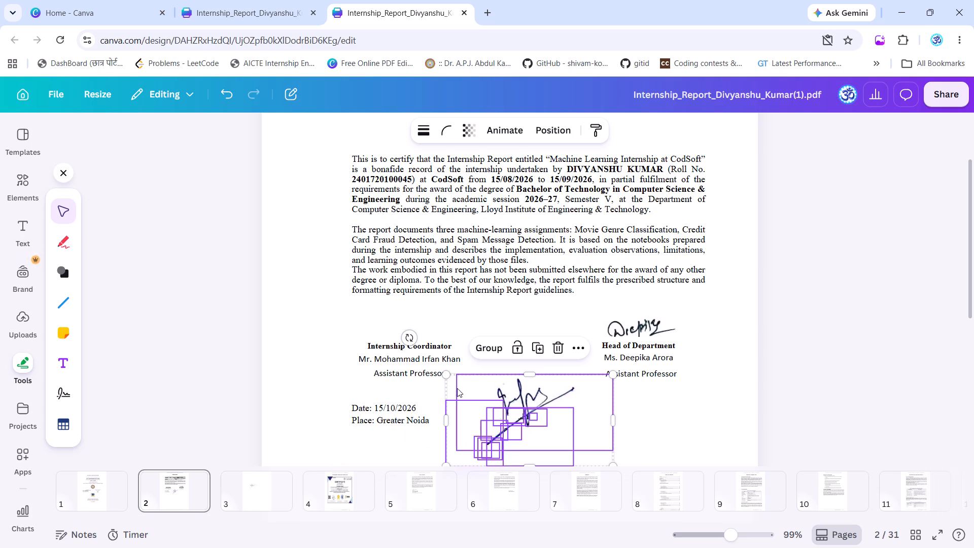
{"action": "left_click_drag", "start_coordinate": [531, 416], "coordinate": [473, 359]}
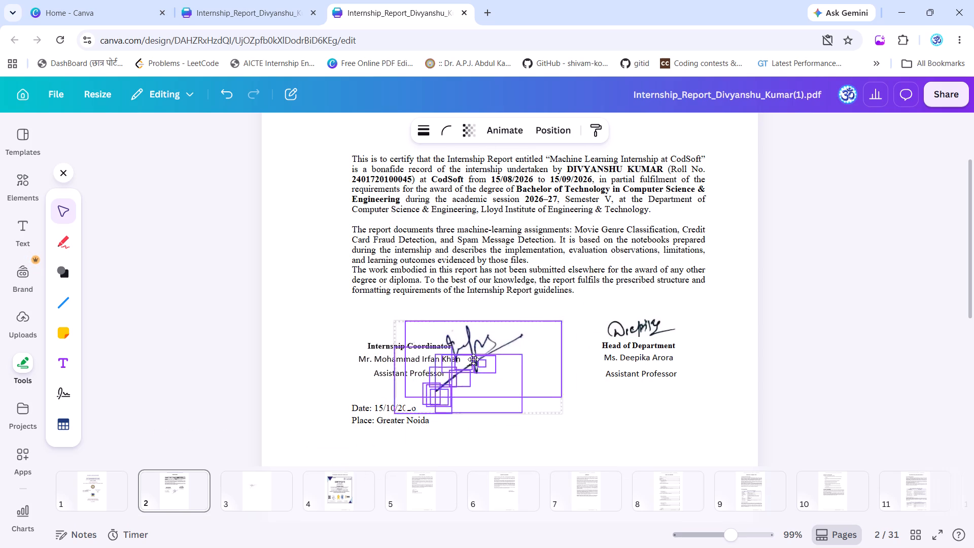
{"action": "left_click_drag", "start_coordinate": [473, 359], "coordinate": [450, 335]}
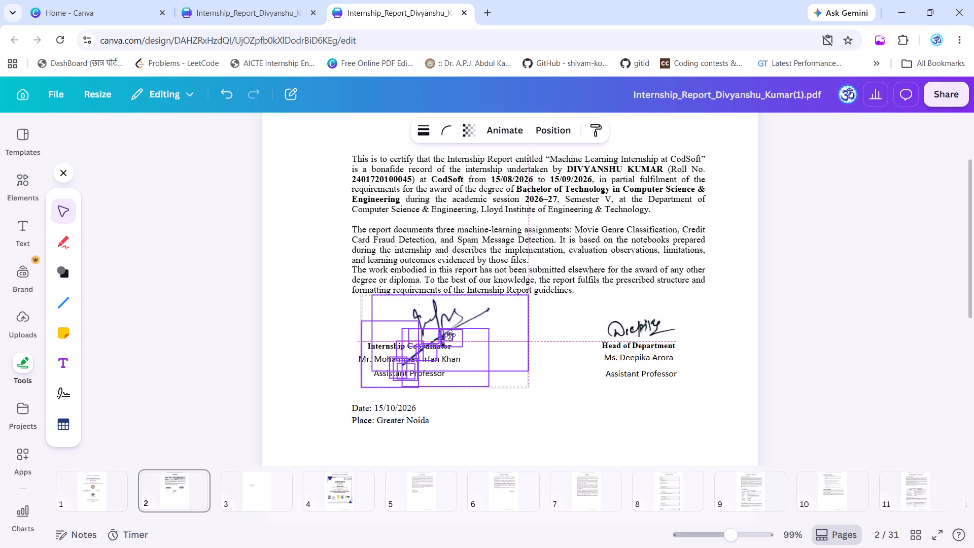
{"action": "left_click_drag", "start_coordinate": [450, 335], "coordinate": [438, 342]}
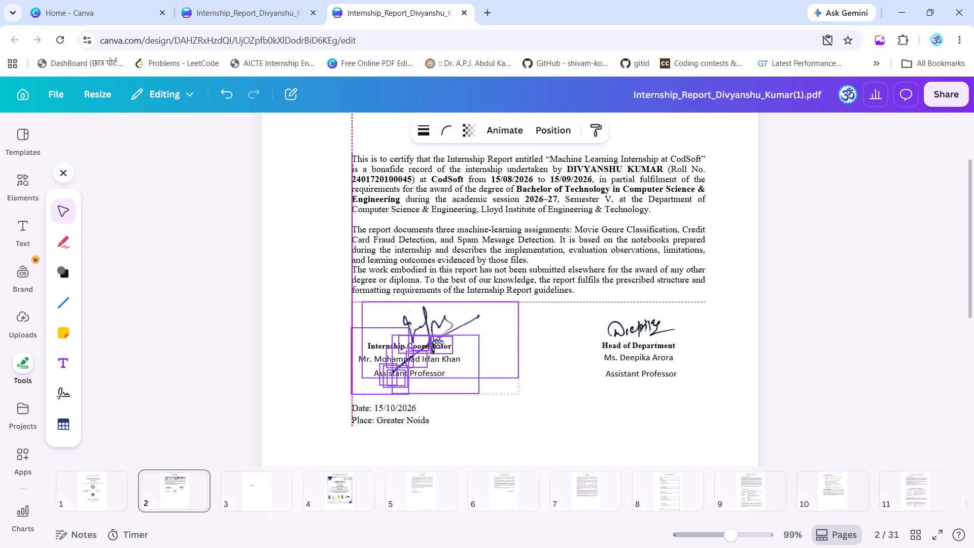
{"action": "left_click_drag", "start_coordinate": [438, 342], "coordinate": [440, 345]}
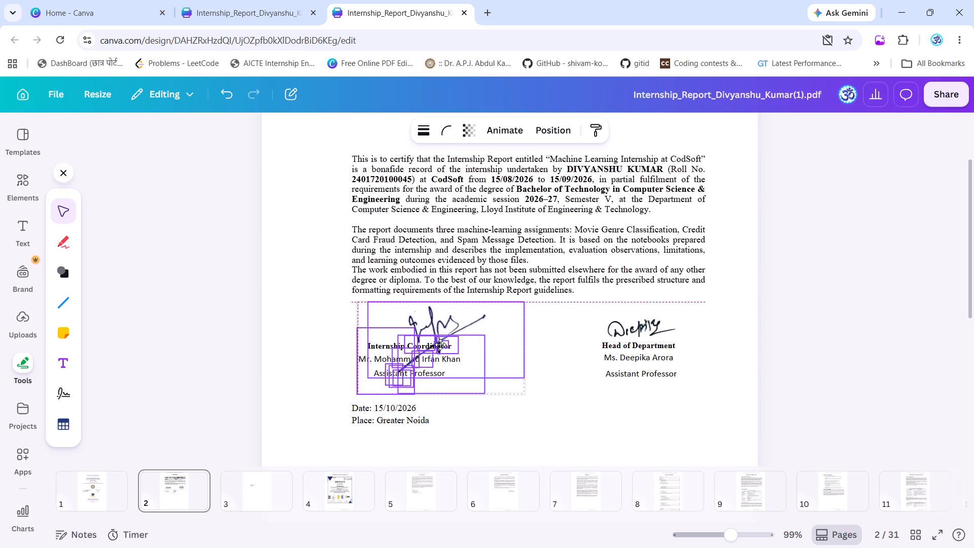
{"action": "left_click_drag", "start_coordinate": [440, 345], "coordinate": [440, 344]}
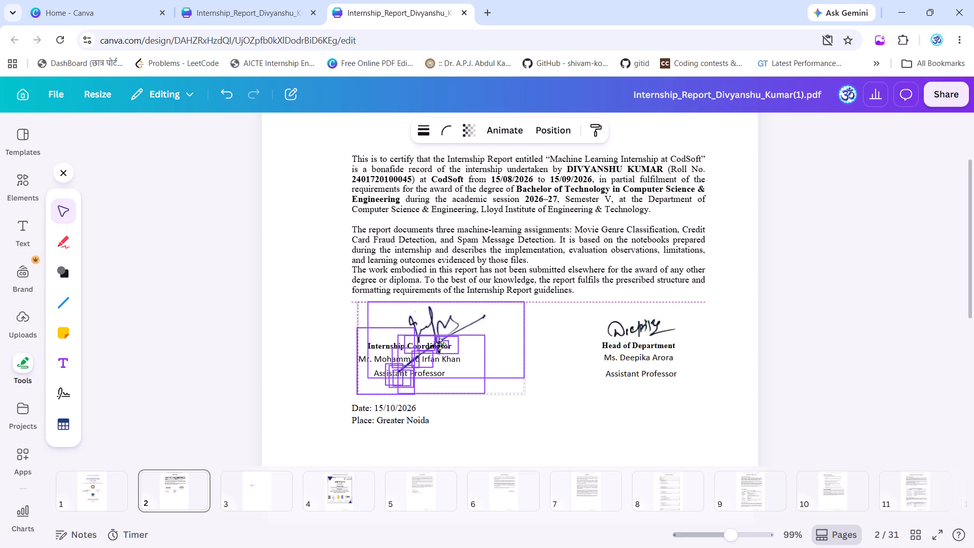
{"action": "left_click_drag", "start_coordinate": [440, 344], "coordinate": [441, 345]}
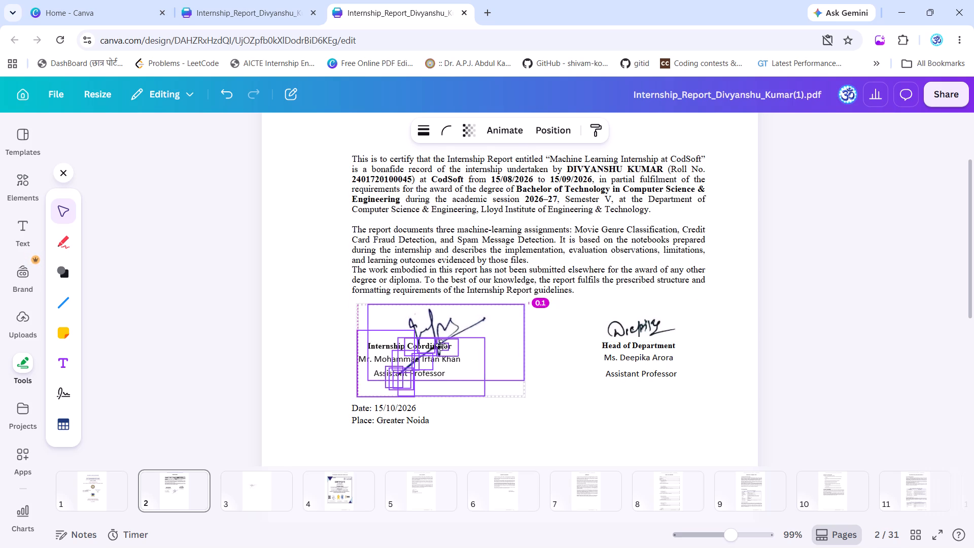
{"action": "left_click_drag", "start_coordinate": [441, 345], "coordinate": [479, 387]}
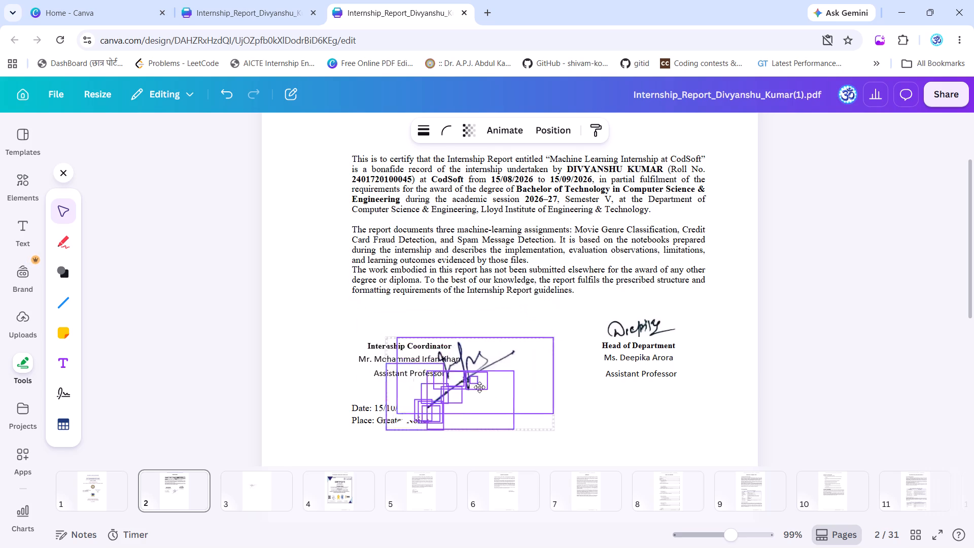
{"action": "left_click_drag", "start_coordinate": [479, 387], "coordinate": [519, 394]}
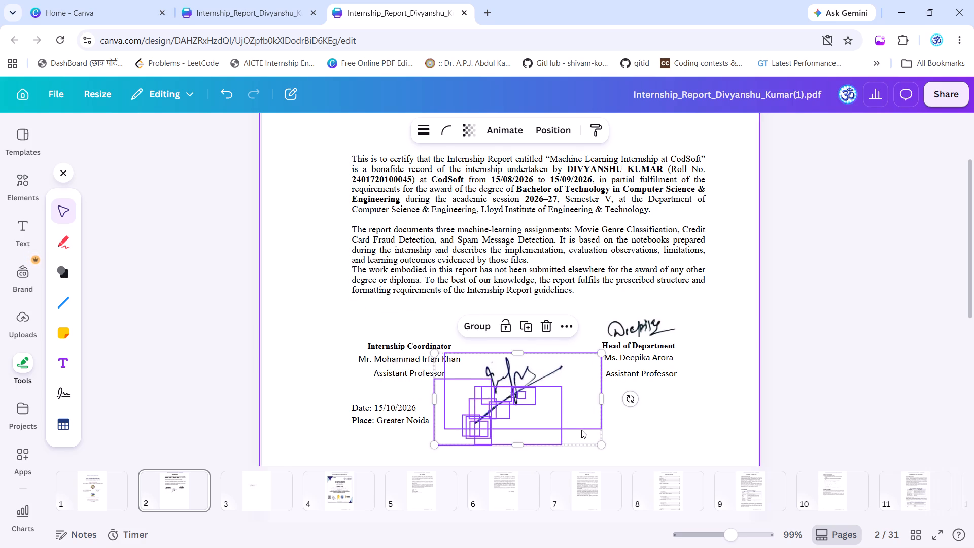
Undo the recent signature edits on pages 2 and 3, back through the placements, deletions and last masking strokes.
{"action": "left_click", "coordinate": [271, 490]}
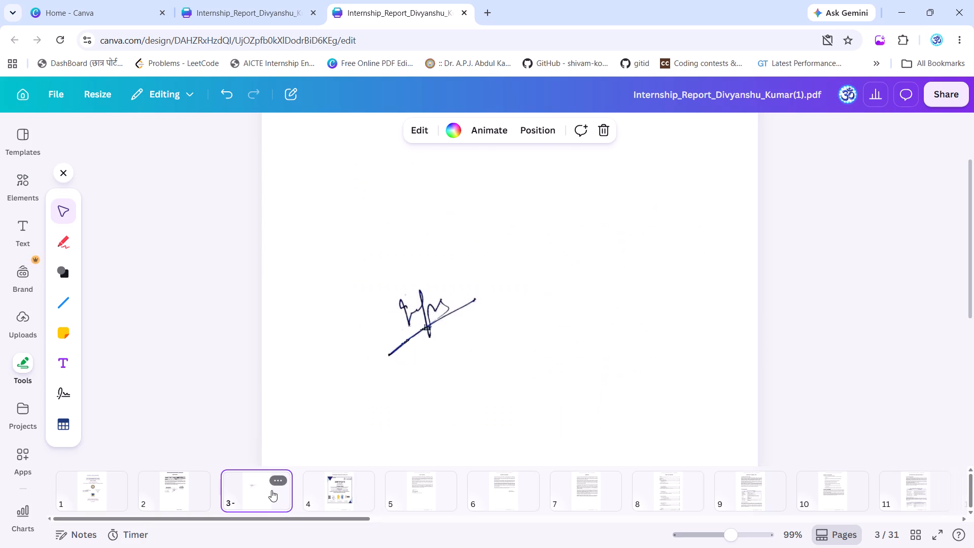
{"action": "left_click", "coordinate": [449, 317]}
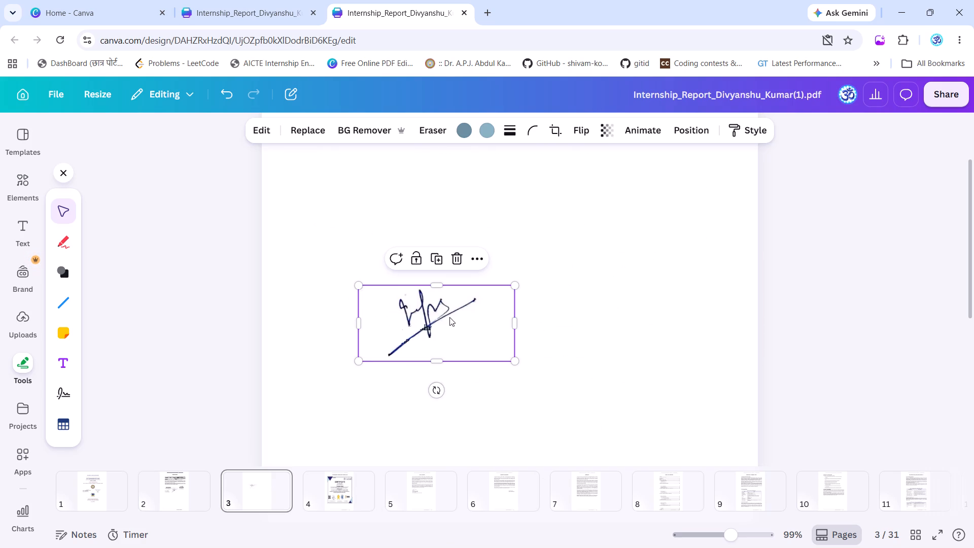
{"action": "key", "text": "ctrl+z"}
{"action": "key", "text": "ctrl+z"}
{"action": "key", "text": "ctrl+z"}
{"action": "key", "text": "ctrl+z"}
{"action": "key", "text": "ctrl+z"}
{"action": "key", "text": "ctrl+z"}
{"action": "key", "text": "ctrl+z"}
{"action": "key", "text": "ctrl+z"}
{"action": "key", "text": "ctrl+z"}
{"action": "key", "text": "ctrl+z"}
{"action": "key", "text": "ctrl+z"}
{"action": "key", "text": "ctrl+z"}
{"action": "key", "text": "ctrl+z"}
{"action": "key", "text": "ctrl+z"}
{"action": "key", "text": "ctrl+z"}
{"action": "key", "text": "ctrl+z"}
{"action": "key", "text": "ctrl+z"}
{"action": "key", "text": "ctrl+z"}
{"action": "key", "text": "ctrl+z"}
{"action": "key", "text": "ctrl+z"}
{"action": "key", "text": "ctrl+z"}
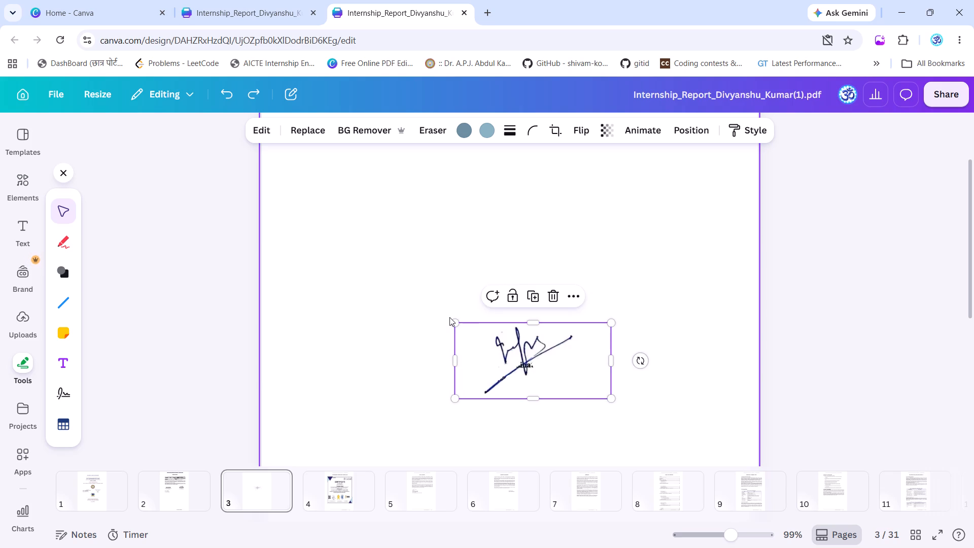
{"action": "key", "text": "ctrl+z"}
{"action": "key", "text": "ctrl+z"}
{"action": "key", "text": "ctrl+z"}
{"action": "key", "text": "ctrl+z"}
{"action": "key", "text": "ctrl+z"}
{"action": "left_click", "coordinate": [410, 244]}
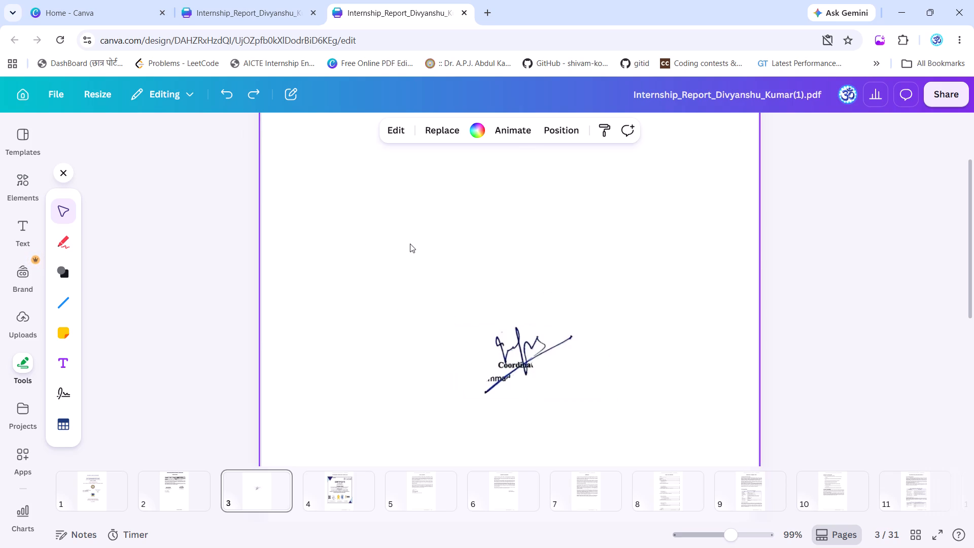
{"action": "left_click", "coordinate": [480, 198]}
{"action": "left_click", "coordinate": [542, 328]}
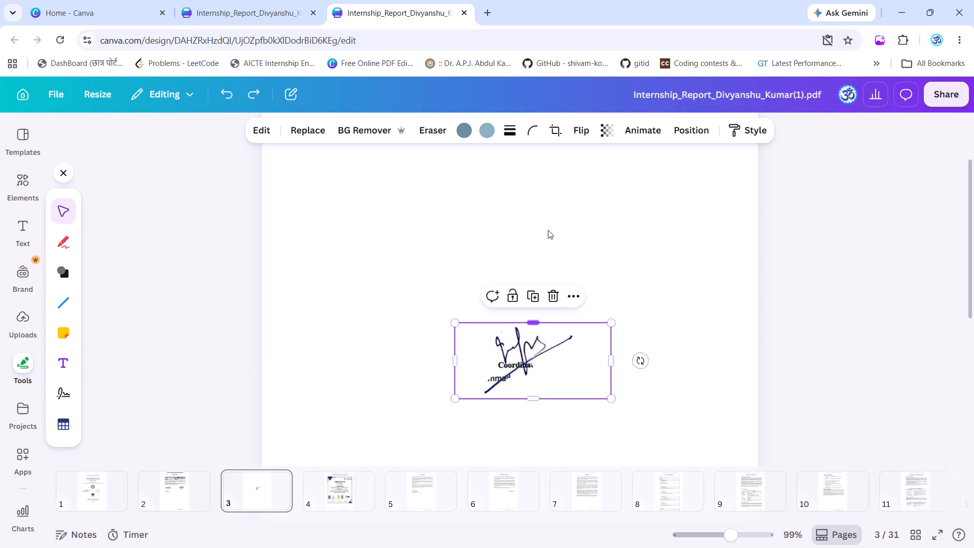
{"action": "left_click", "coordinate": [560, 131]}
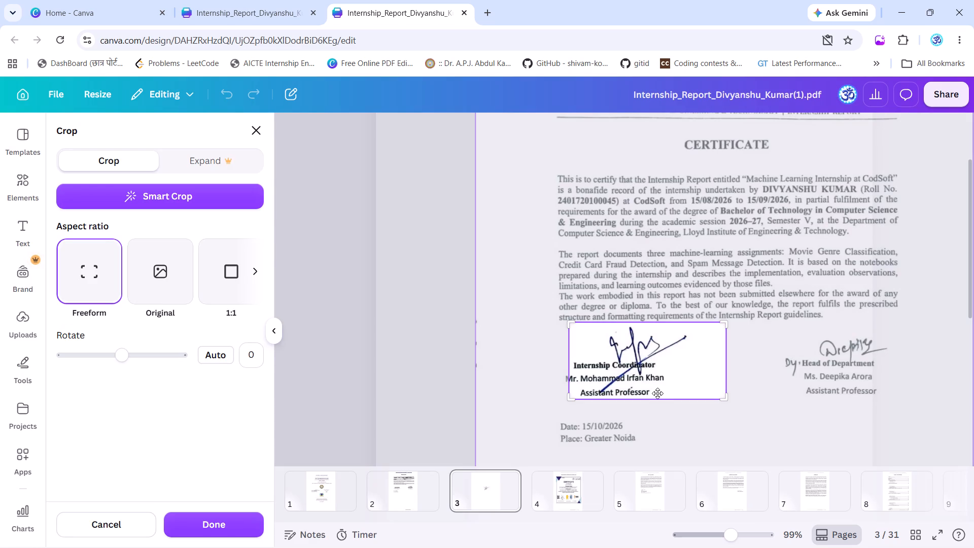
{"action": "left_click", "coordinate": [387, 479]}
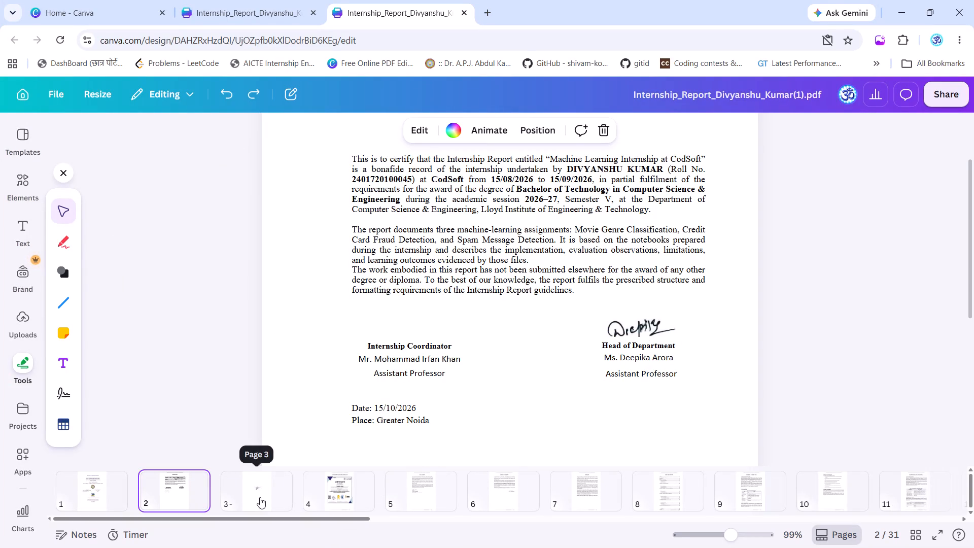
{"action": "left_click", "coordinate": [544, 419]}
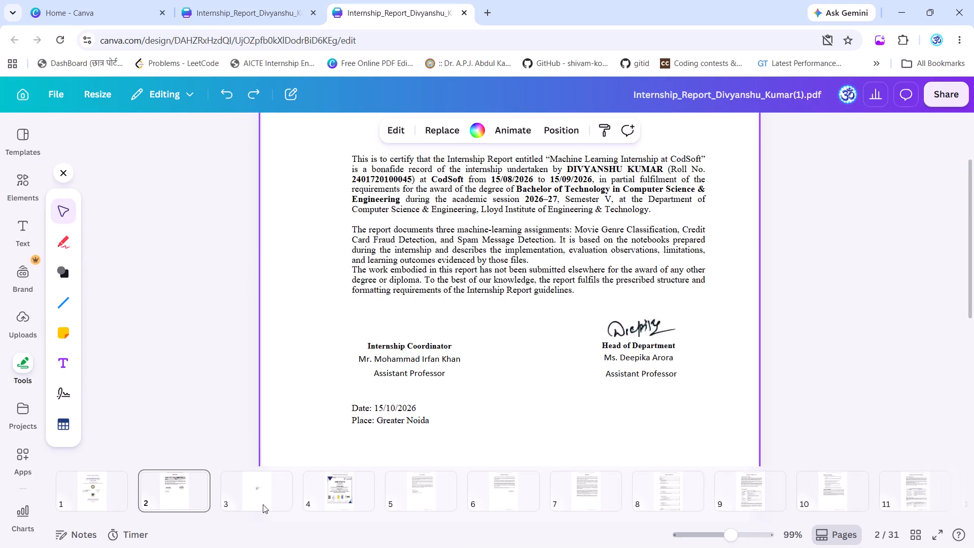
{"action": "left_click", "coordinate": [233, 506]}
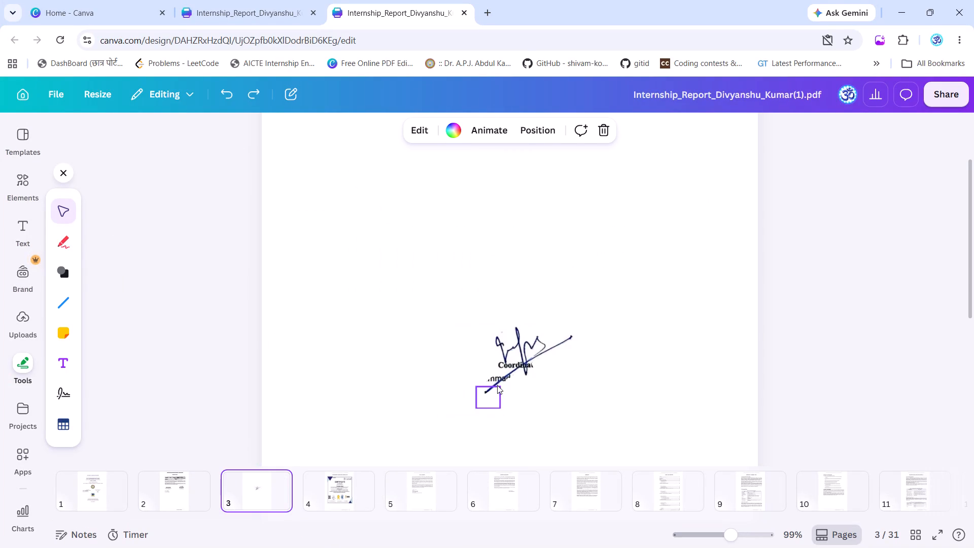
Paste the copied signature image and masking strokes onto page 2 and send them to the back, behind the certificate text.
{"action": "left_click", "coordinate": [179, 485]}
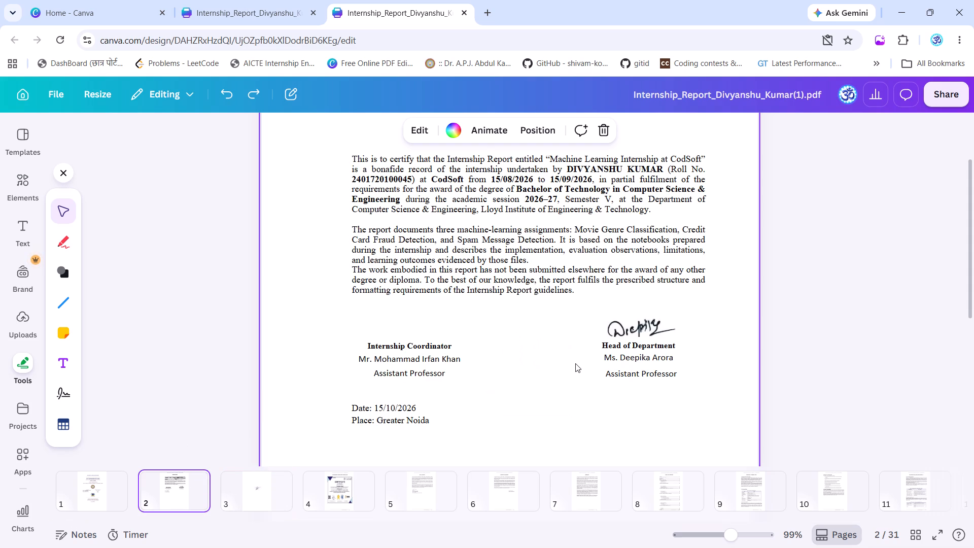
{"action": "left_click", "coordinate": [575, 363]}
{"action": "left_click", "coordinate": [575, 363]}
{"action": "key", "text": "ctrl+v"}
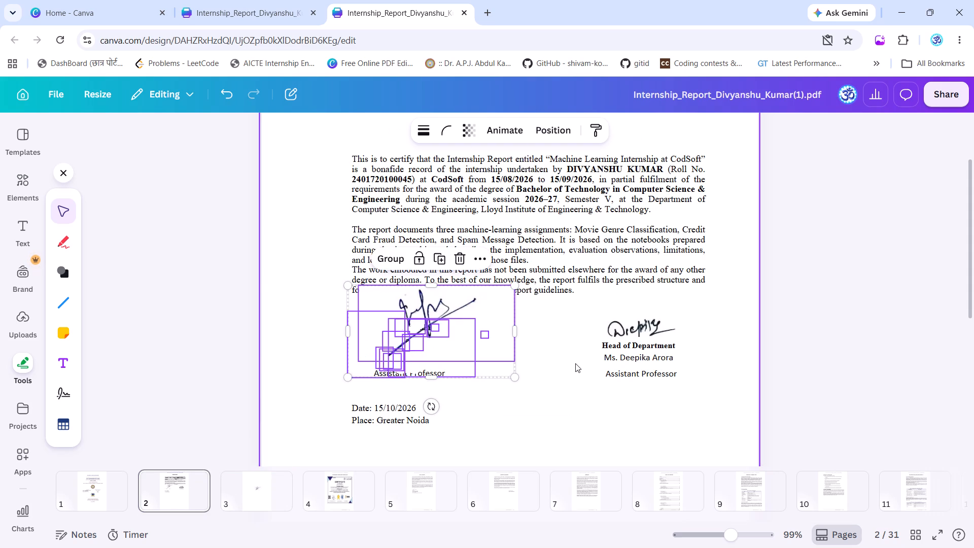
{"action": "right_click", "coordinate": [458, 343]}
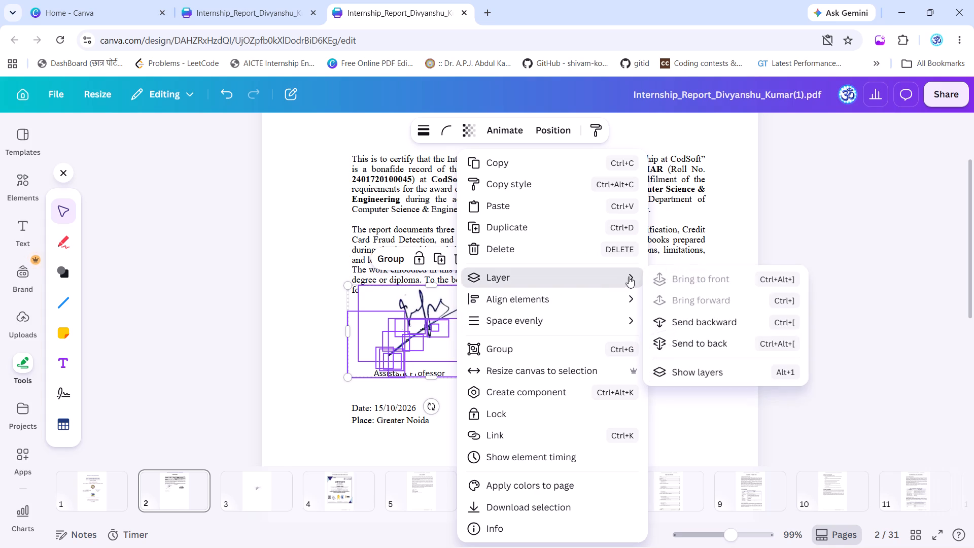
{"action": "left_click", "coordinate": [687, 338]}
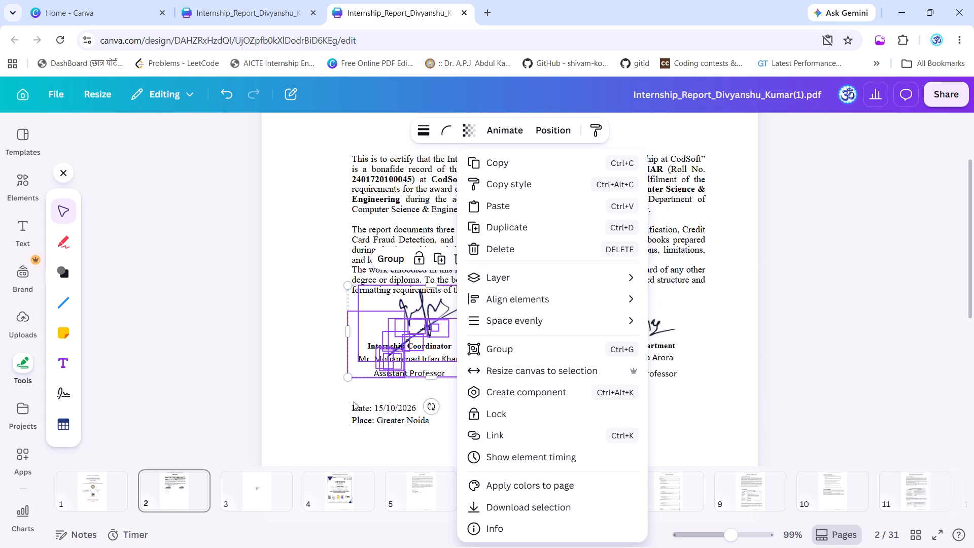
{"action": "left_click", "coordinate": [333, 402]}
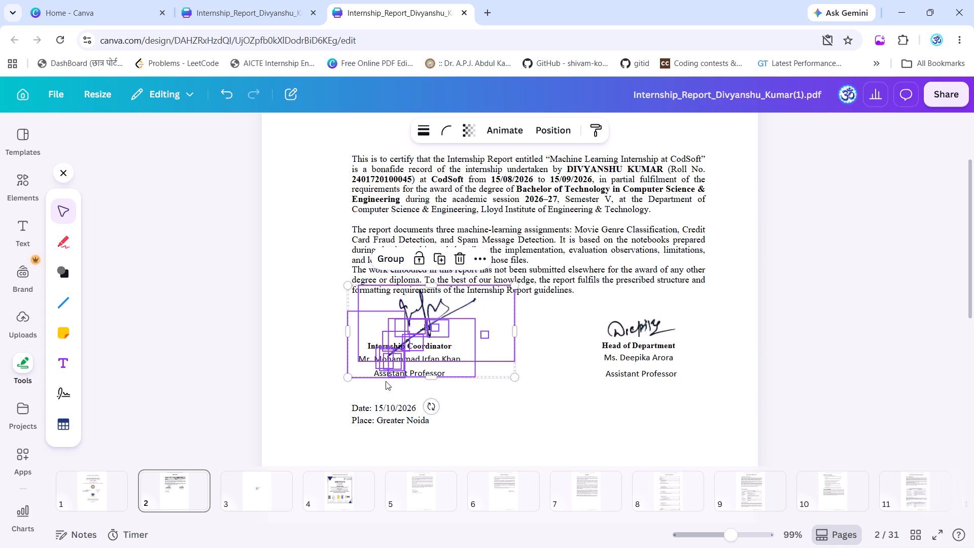
Position the signature and masking strokes over the Internship Coordinator block, just below the last certificate paragraph and flush with its left margin.
{"action": "left_click_drag", "start_coordinate": [457, 311], "coordinate": [466, 317]}
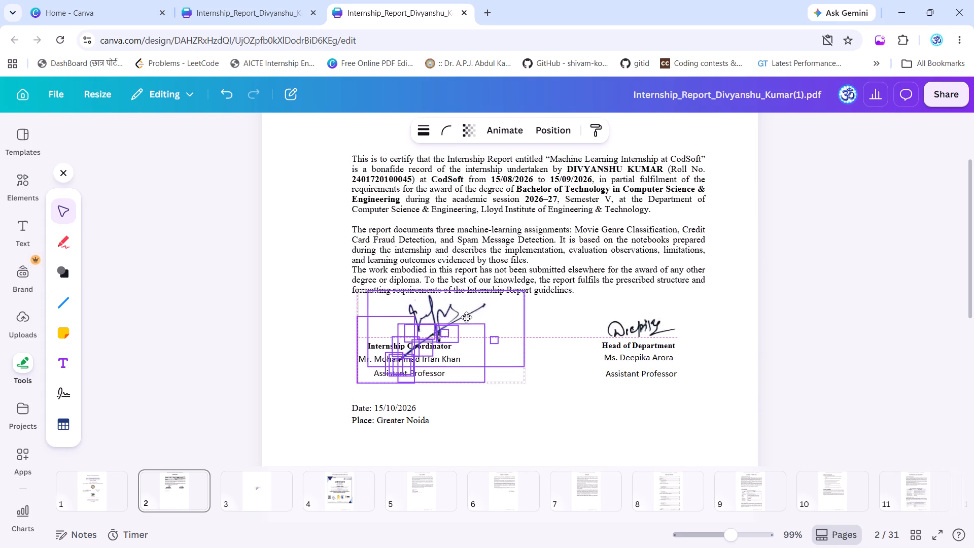
{"action": "left_click_drag", "start_coordinate": [466, 317], "coordinate": [463, 328]}
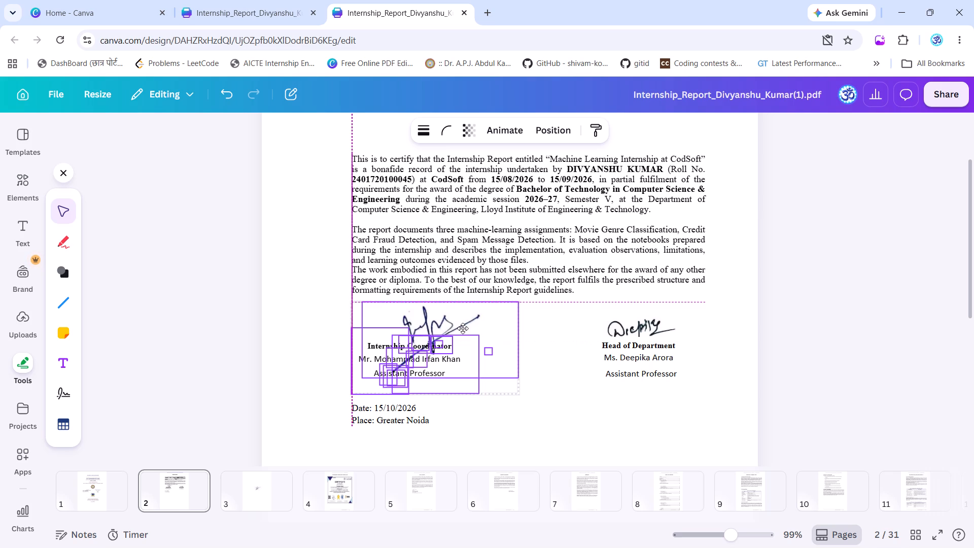
{"action": "left_click_drag", "start_coordinate": [463, 328], "coordinate": [463, 329]}
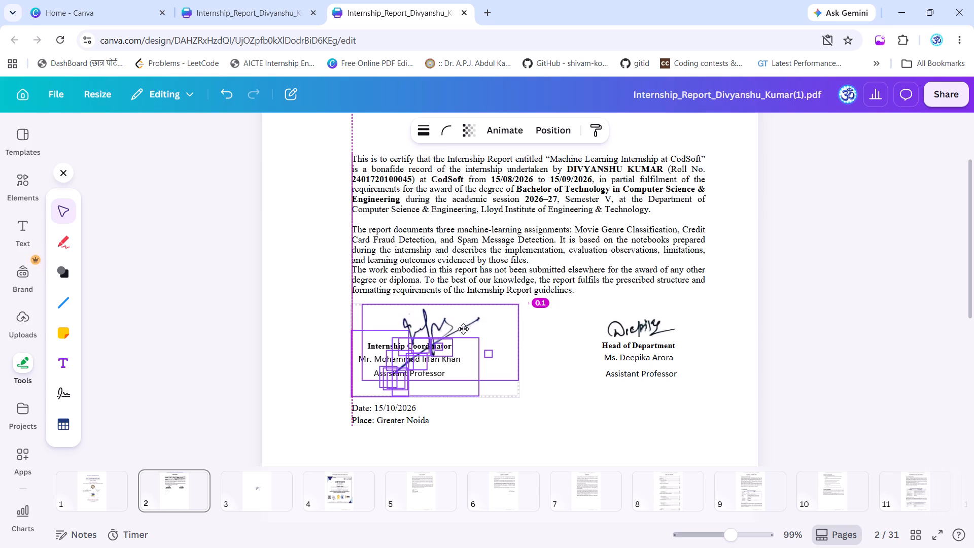
{"action": "left_click_drag", "start_coordinate": [463, 329], "coordinate": [463, 326]}
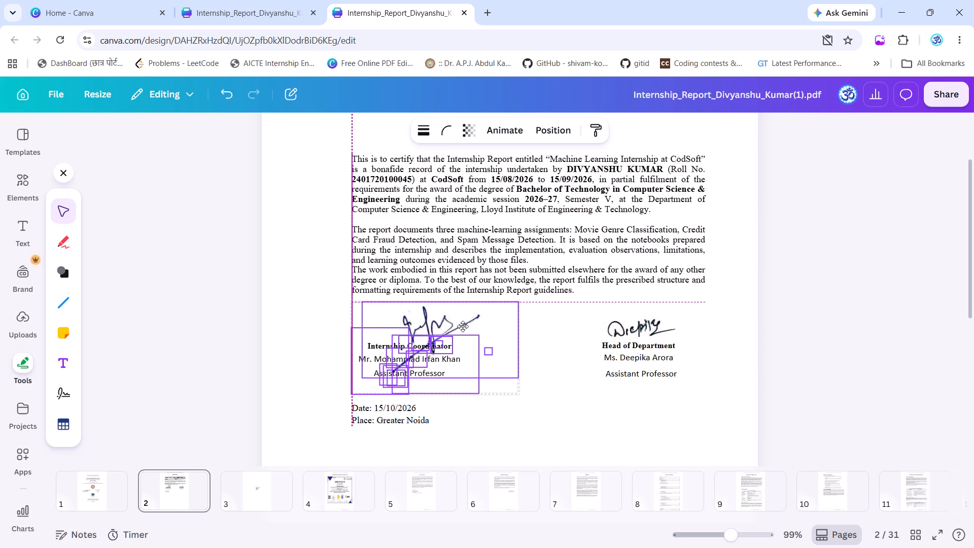
{"action": "left_click_drag", "start_coordinate": [463, 326], "coordinate": [463, 327]}
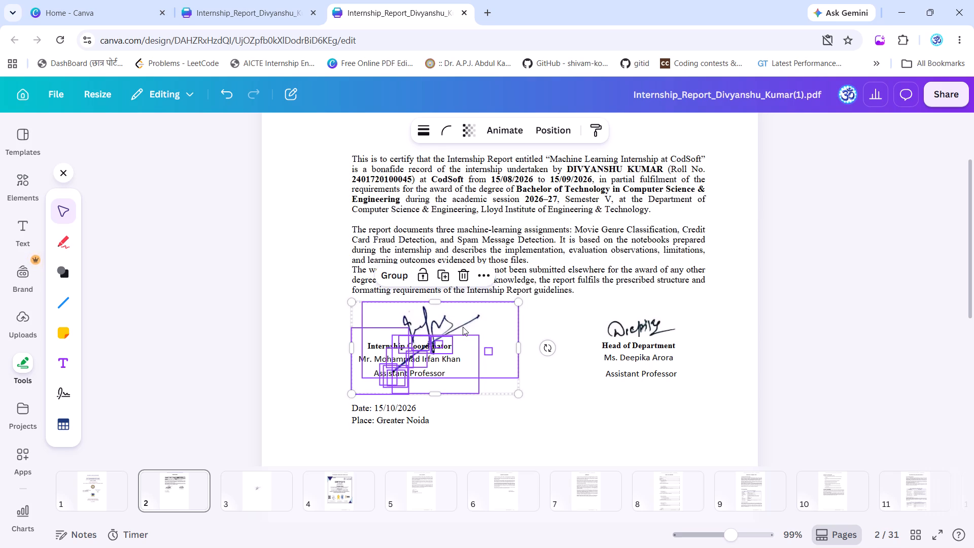
{"action": "left_click", "coordinate": [592, 436]}
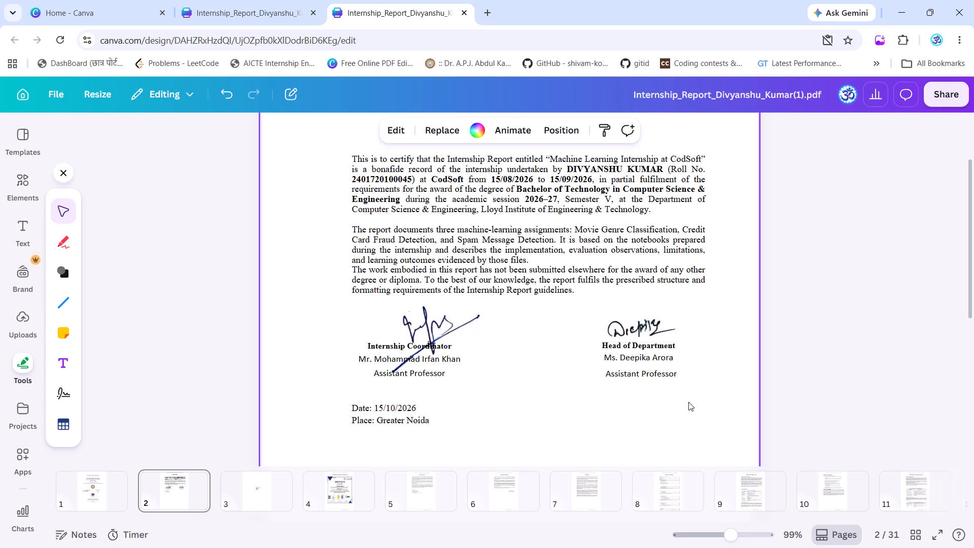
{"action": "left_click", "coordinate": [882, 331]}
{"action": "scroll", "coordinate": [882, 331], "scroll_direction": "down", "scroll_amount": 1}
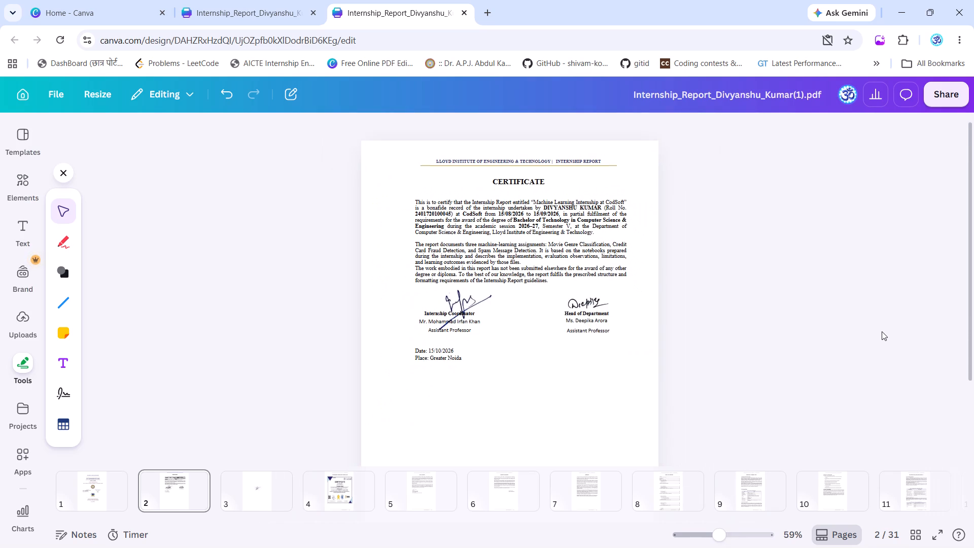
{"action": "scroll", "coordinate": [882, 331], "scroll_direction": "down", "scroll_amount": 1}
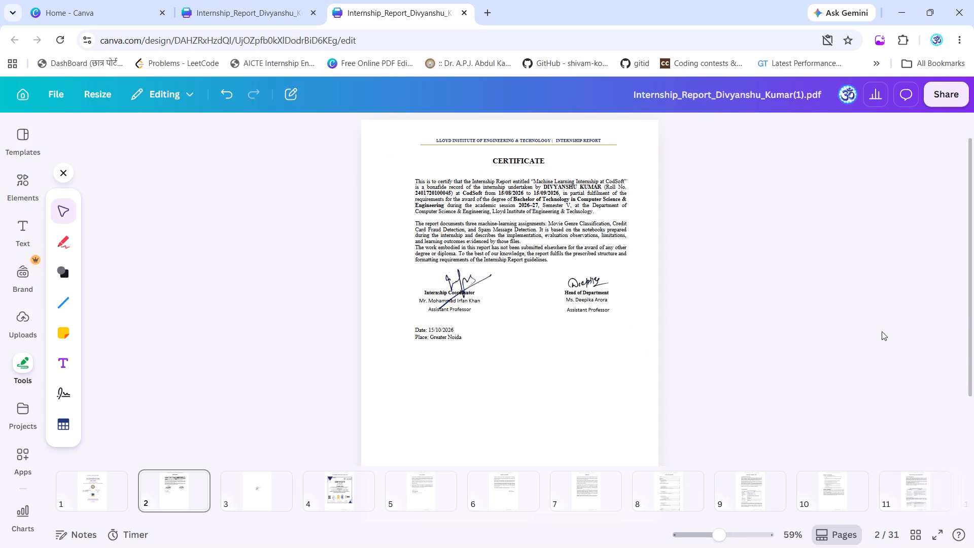
Delete page 3, the working page that holds only the leftover signature image.
{"action": "scroll", "coordinate": [882, 331], "scroll_direction": "down", "scroll_amount": 1}
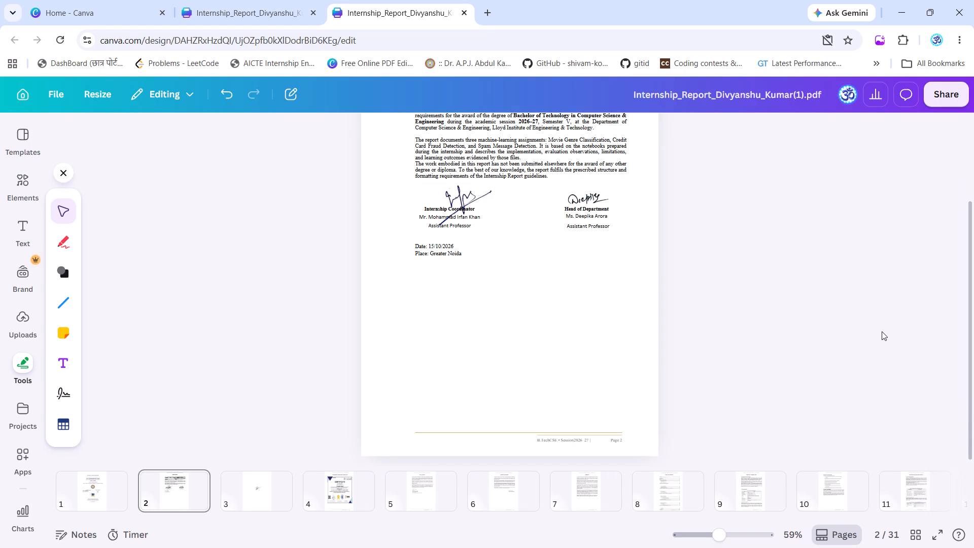
{"action": "scroll", "coordinate": [882, 331], "scroll_direction": "up", "scroll_amount": 1}
{"action": "left_click", "coordinate": [285, 497]}
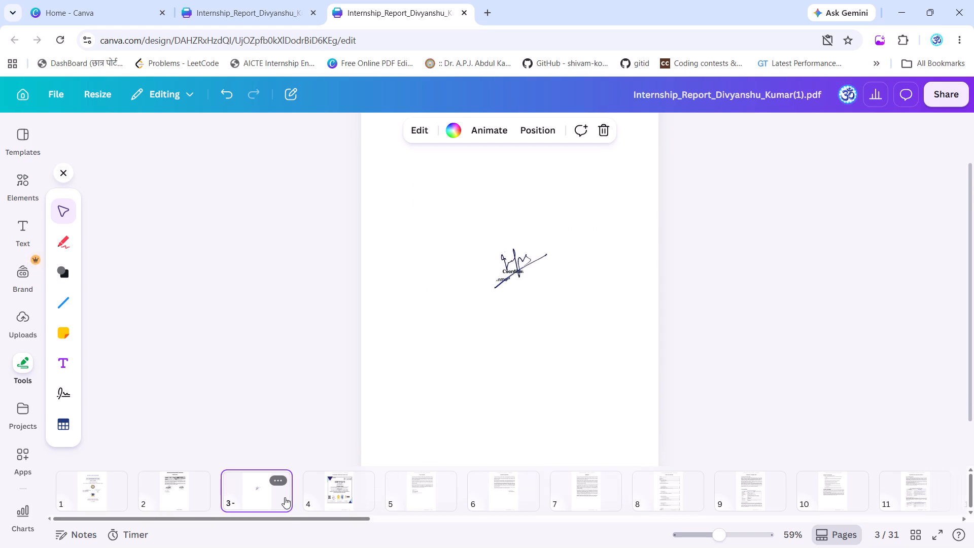
{"action": "right_click", "coordinate": [521, 335]}
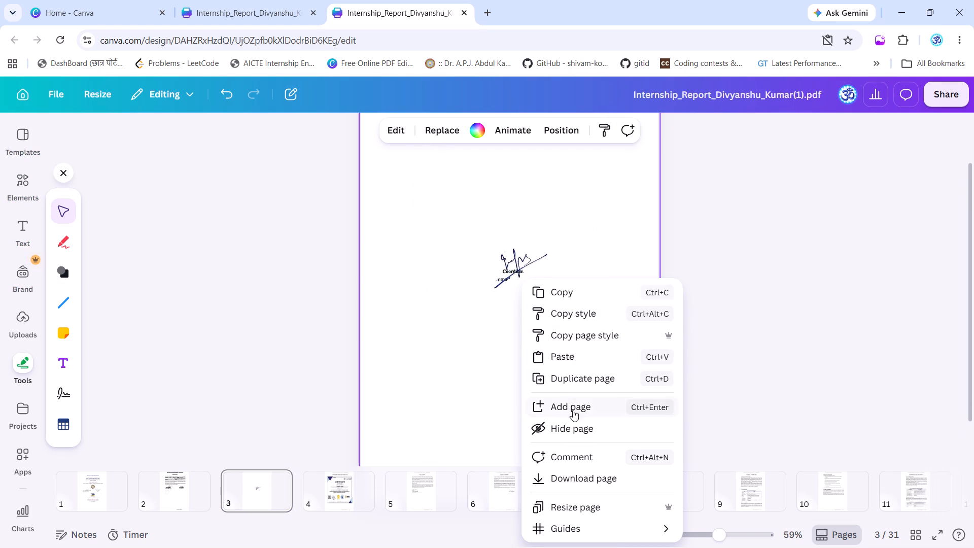
{"action": "scroll", "coordinate": [586, 496], "scroll_direction": "down", "scroll_amount": 4}
{"action": "scroll", "coordinate": [586, 496], "scroll_direction": "up", "scroll_amount": 2}
{"action": "scroll", "coordinate": [586, 496], "scroll_direction": "down", "scroll_amount": 3}
{"action": "left_click", "coordinate": [795, 257]}
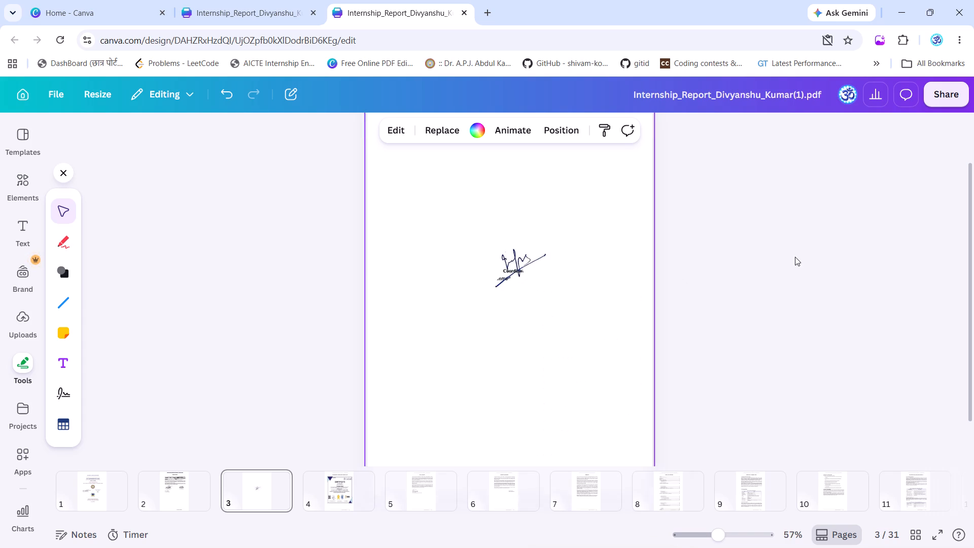
{"action": "left_click", "coordinate": [541, 353]}
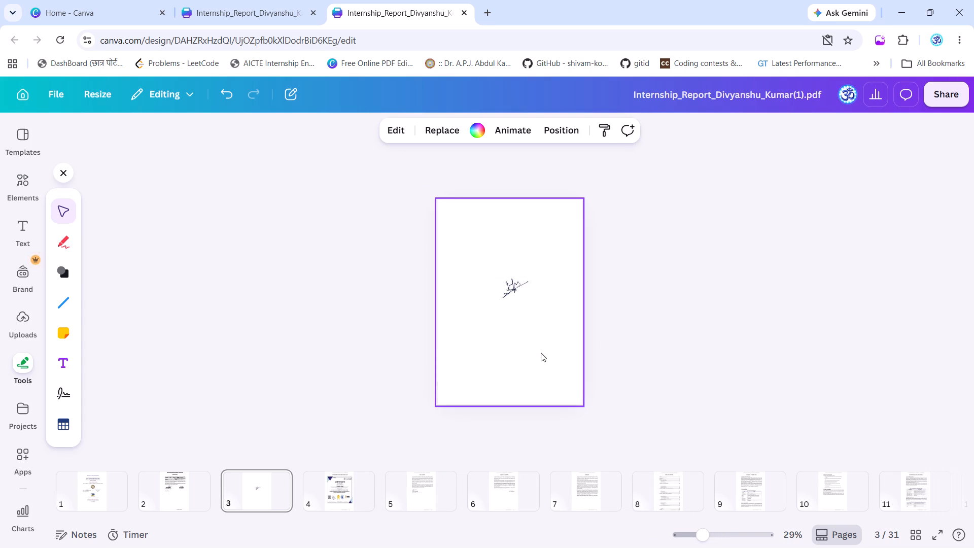
{"action": "left_click", "coordinate": [636, 240]}
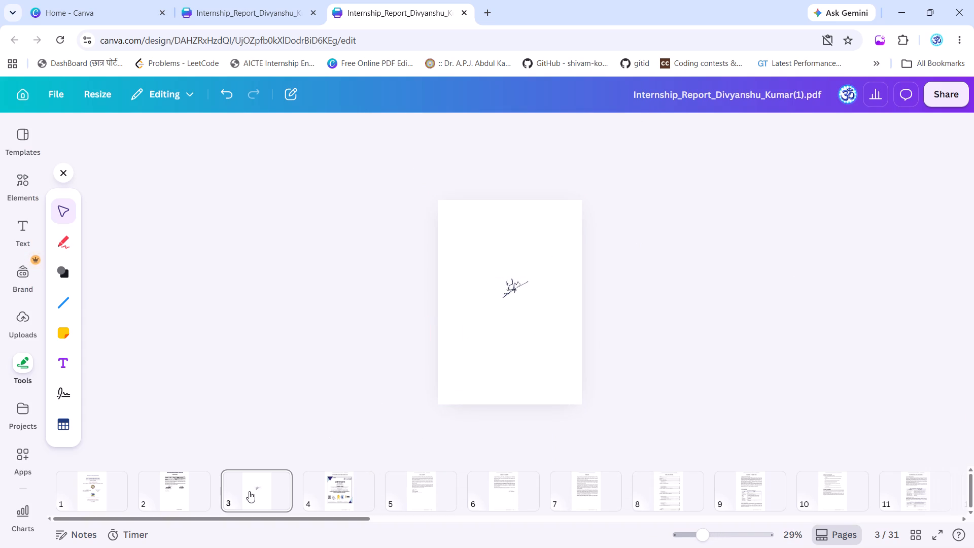
{"action": "left_click", "coordinate": [268, 483]}
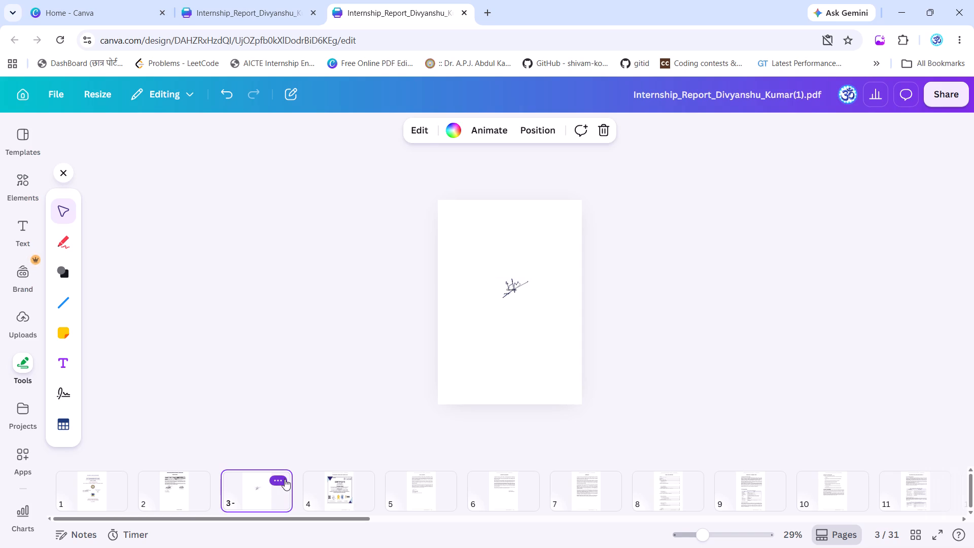
{"action": "left_click", "coordinate": [285, 479]}
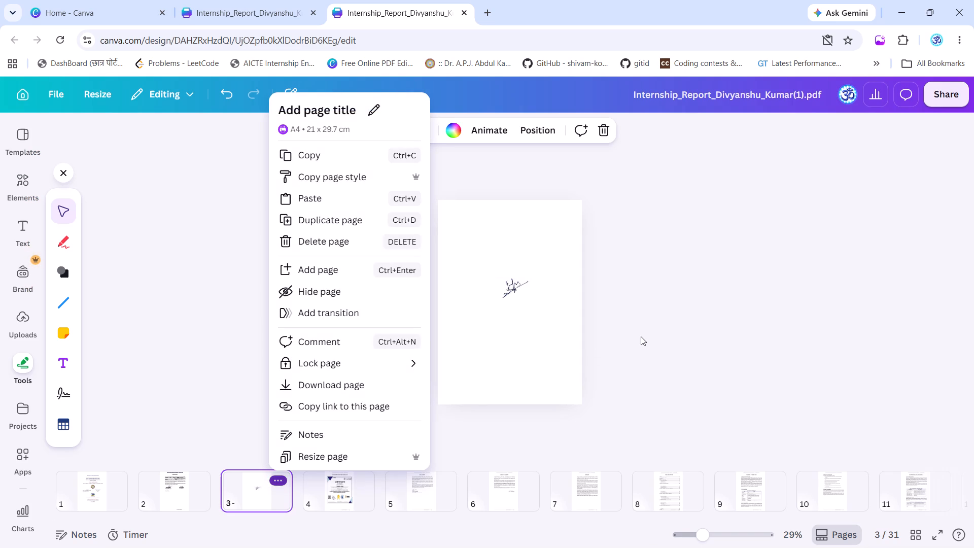
{"action": "left_click", "coordinate": [641, 336]}
{"action": "left_click", "coordinate": [610, 128]}
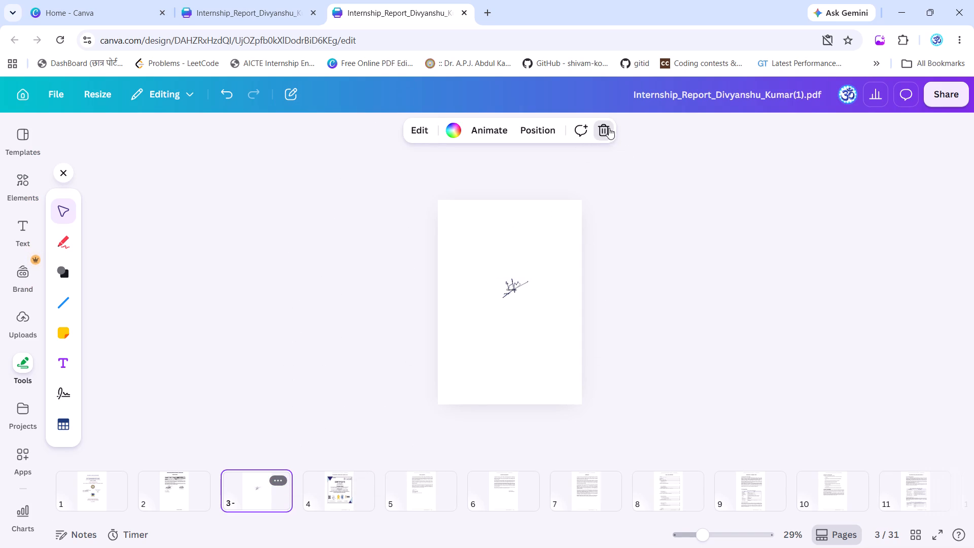
Return to the certificate on page 2 and change the number in the design title's parentheses to 12.
{"action": "scroll", "coordinate": [606, 129], "scroll_direction": "left", "scroll_amount": 1}
{"action": "left_click", "coordinate": [99, 486]}
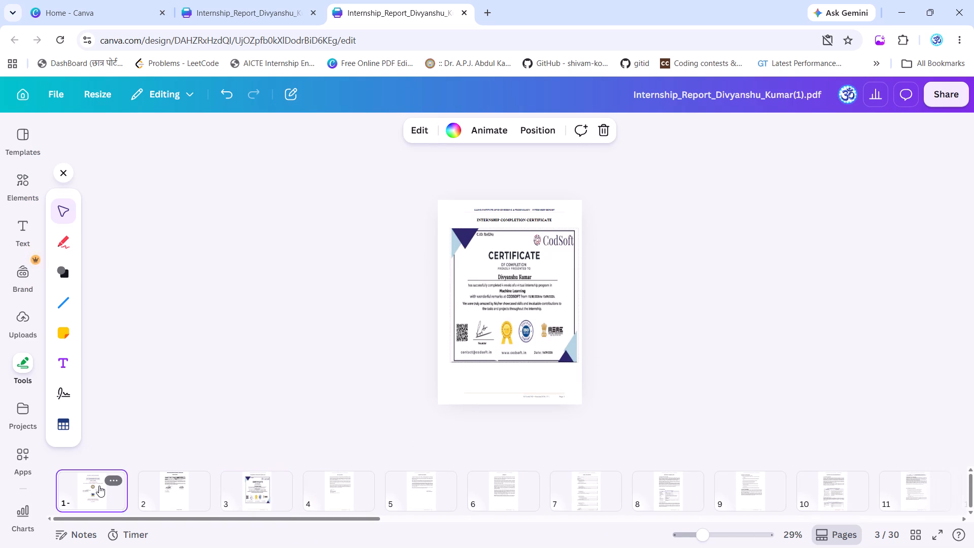
{"action": "key", "text": "Right"}
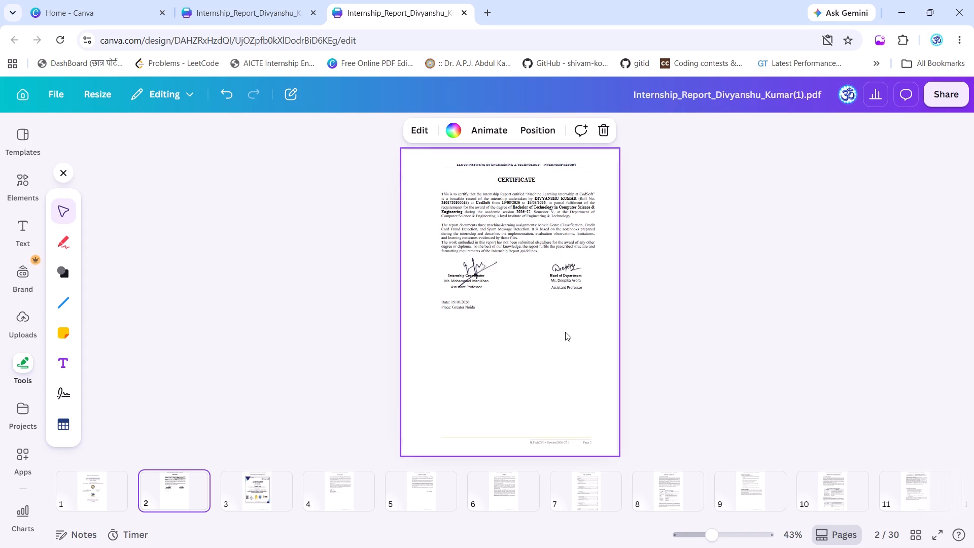
{"action": "scroll", "coordinate": [565, 332], "scroll_direction": "up", "scroll_amount": 1}
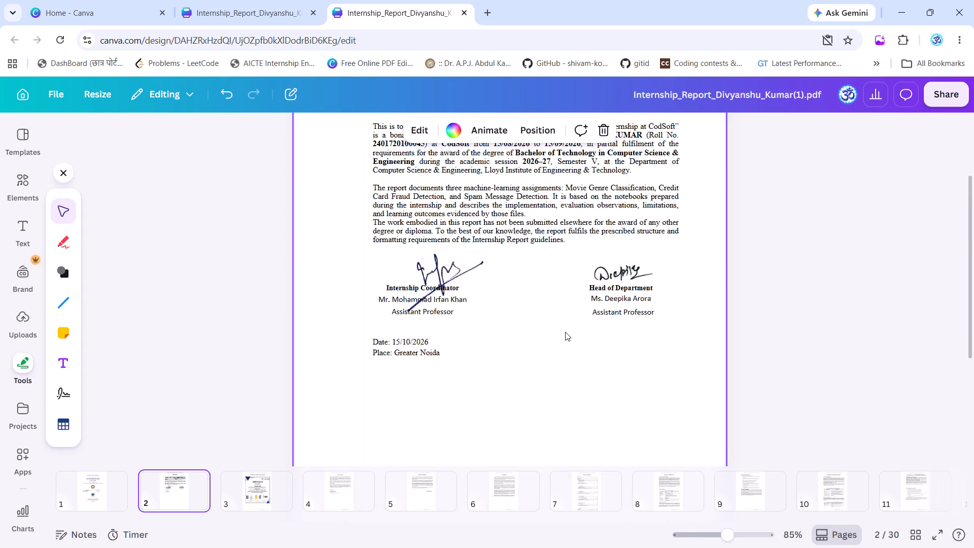
{"action": "scroll", "coordinate": [565, 332], "scroll_direction": "up", "scroll_amount": 1}
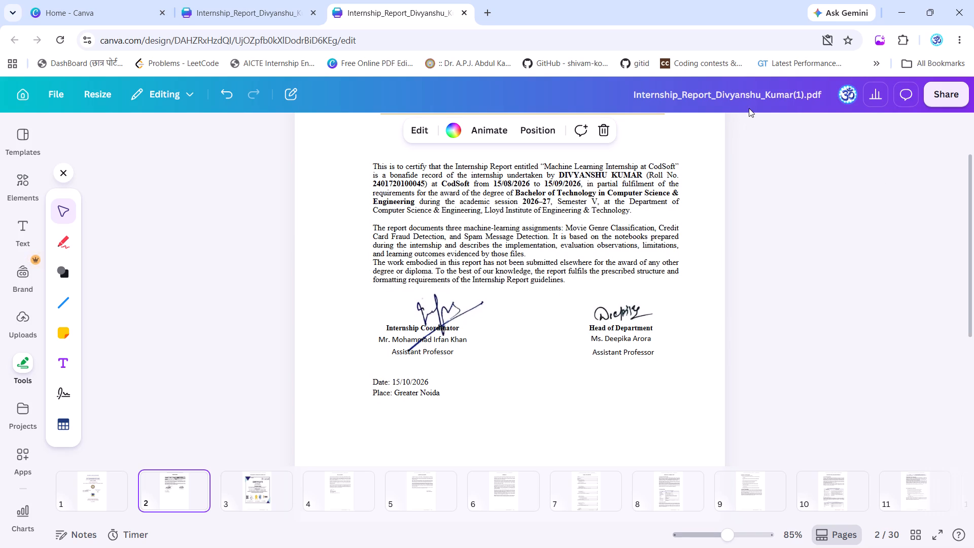
{"action": "left_click", "coordinate": [801, 93]}
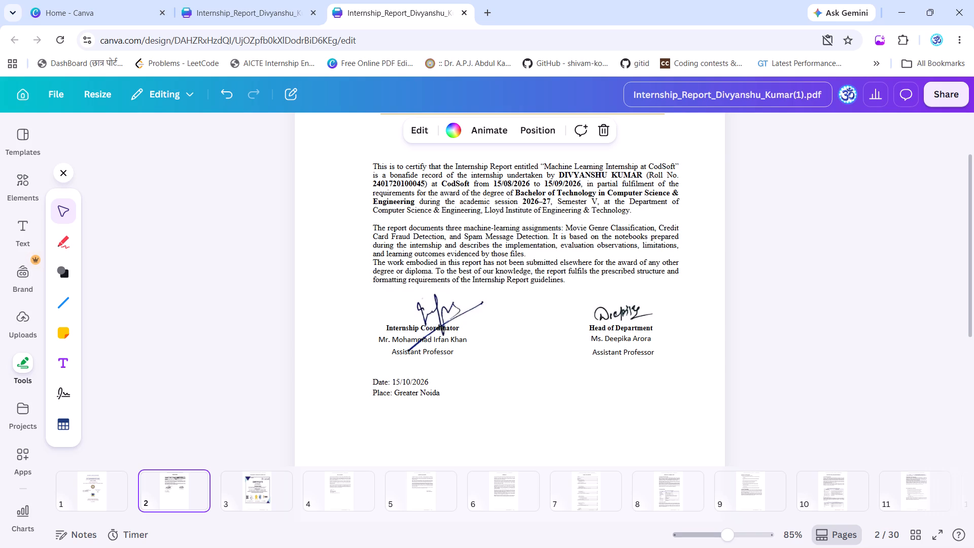
{"action": "key", "text": "2"}
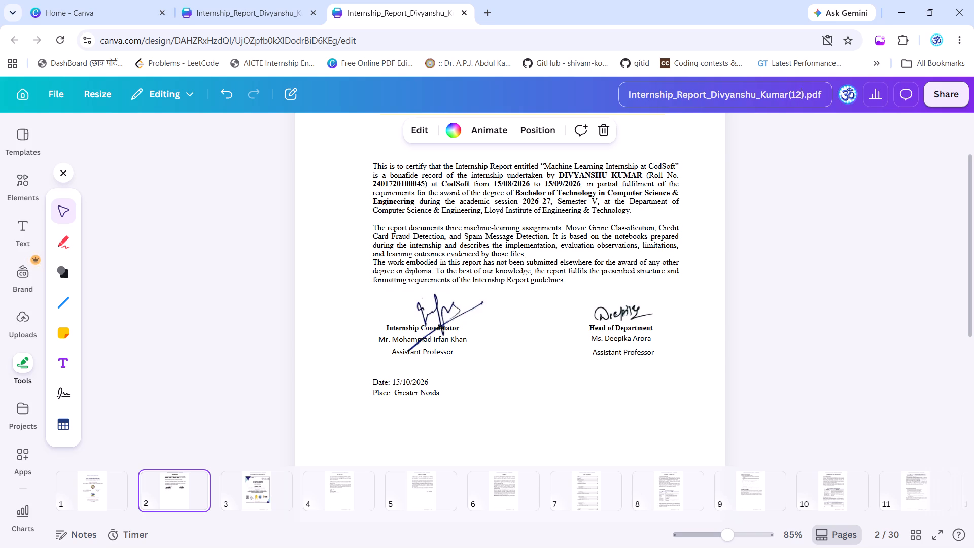
{"action": "left_click", "coordinate": [855, 174]}
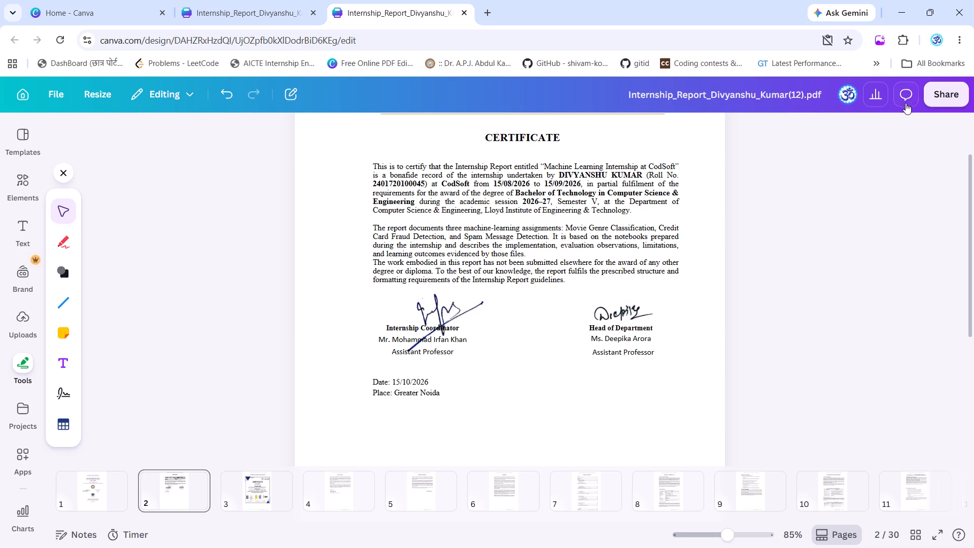
Download all pages of the internship report as a PDF with the Digital preset.
{"action": "left_click", "coordinate": [945, 101]}
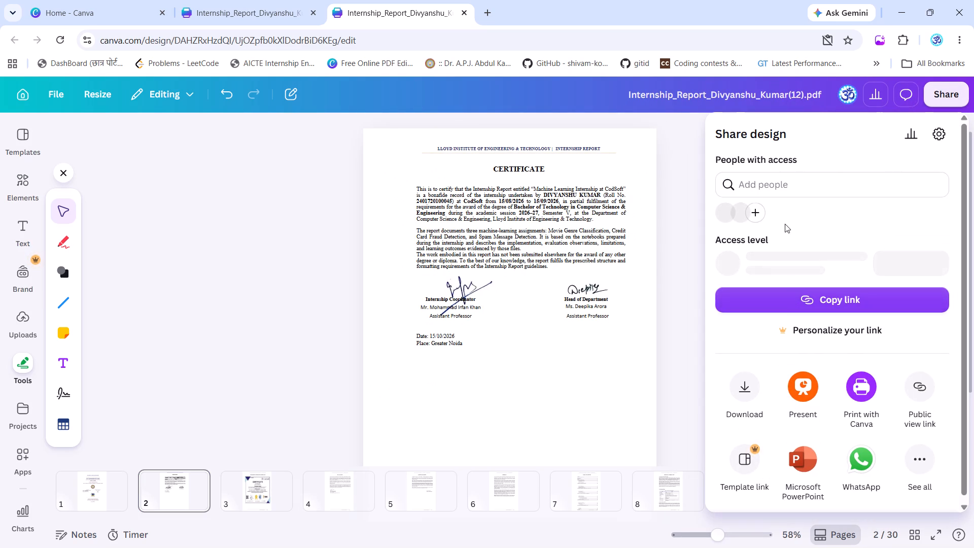
{"action": "left_click", "coordinate": [736, 406]}
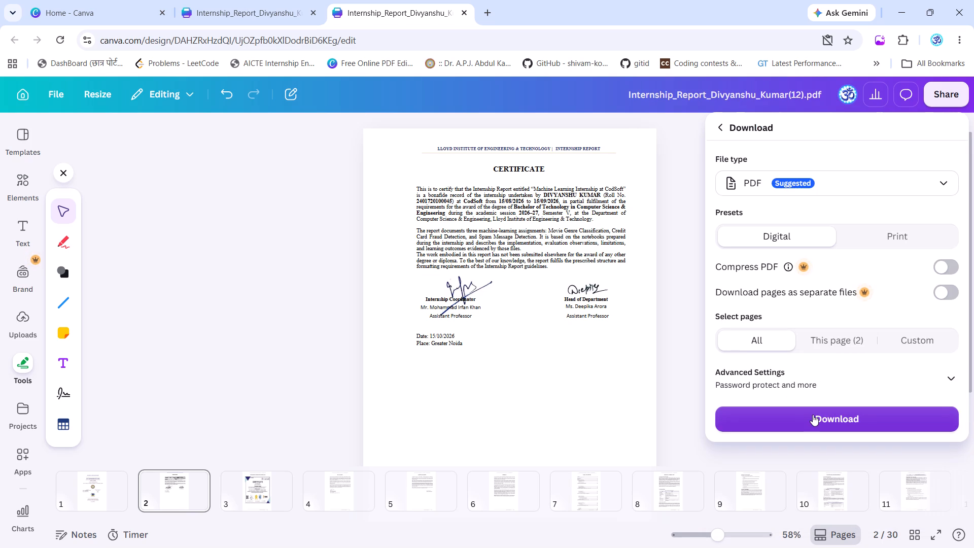
{"action": "left_click", "coordinate": [835, 419]}
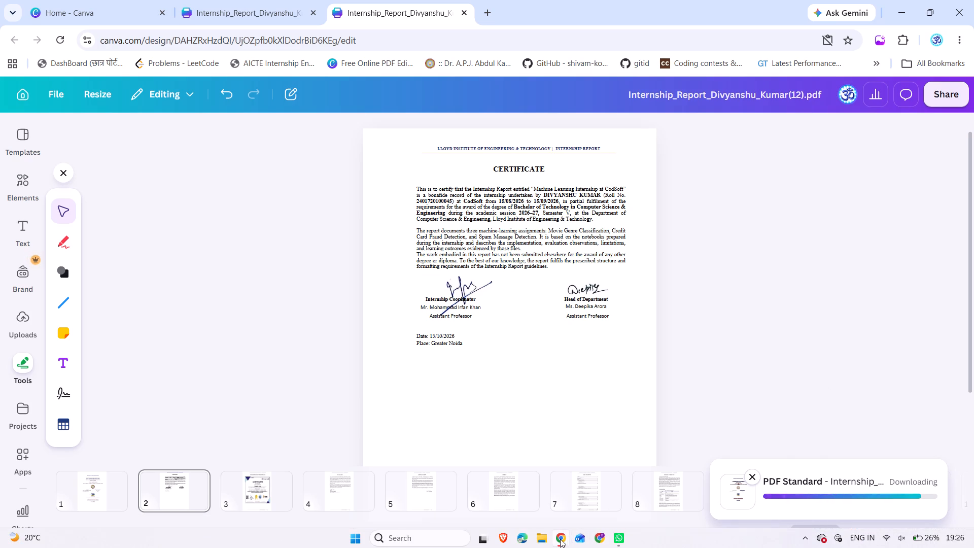
Locate the downloaded internship report PDF in the Chrome files folder in File Explorer and open it in Adobe Acrobat.
{"action": "left_click", "coordinate": [540, 539]}
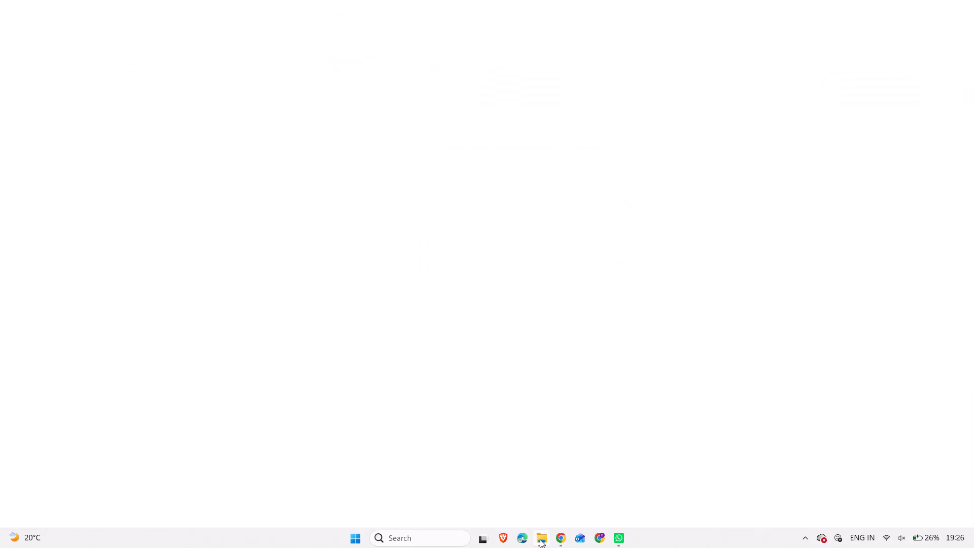
{"action": "left_click", "coordinate": [564, 540]}
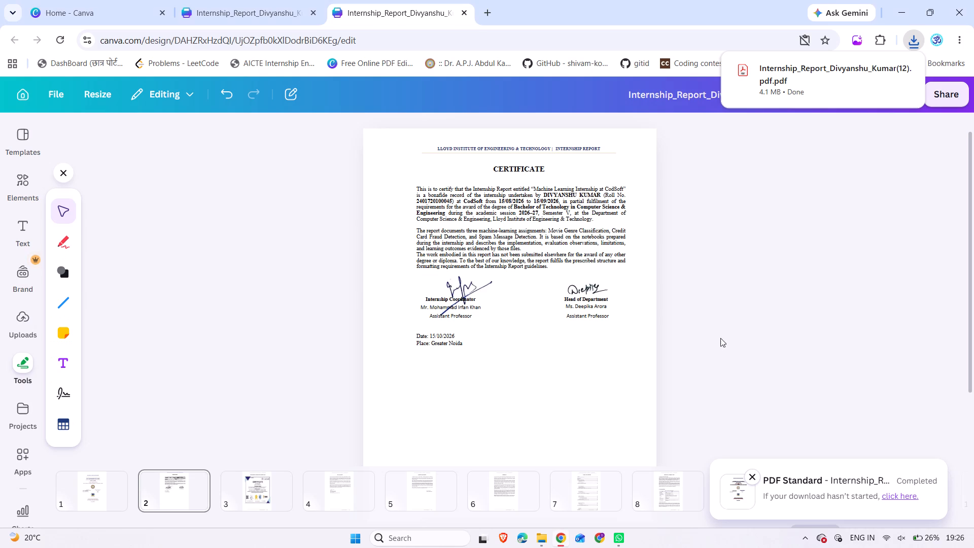
{"action": "left_click", "coordinate": [887, 74]}
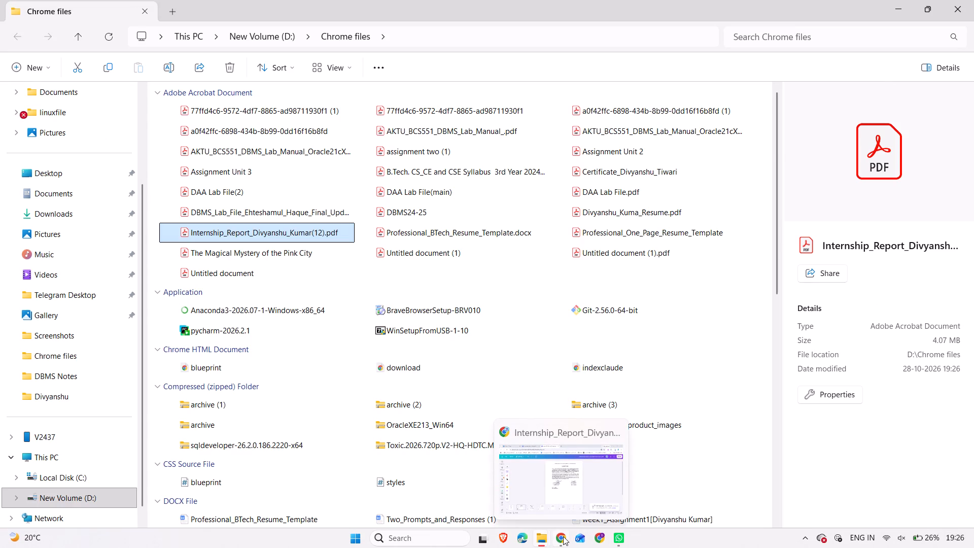
{"action": "left_click", "coordinate": [563, 536]}
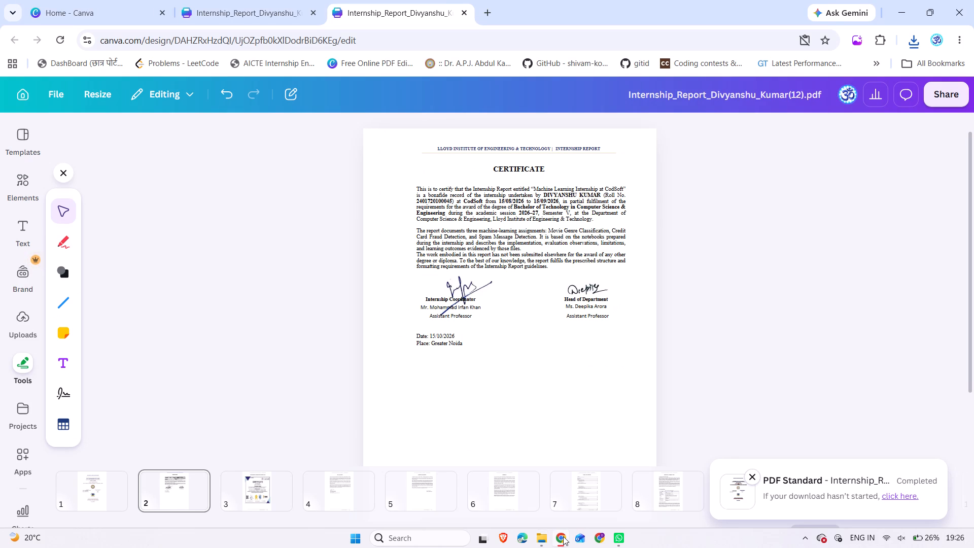
{"action": "left_click", "coordinate": [533, 538]}
{"action": "left_click", "coordinate": [533, 538]}
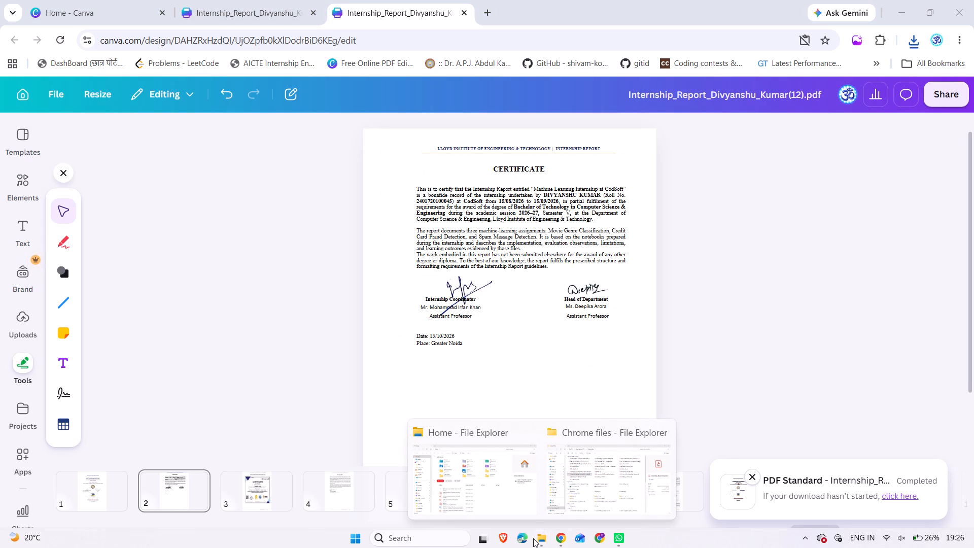
{"action": "left_click", "coordinate": [593, 465]}
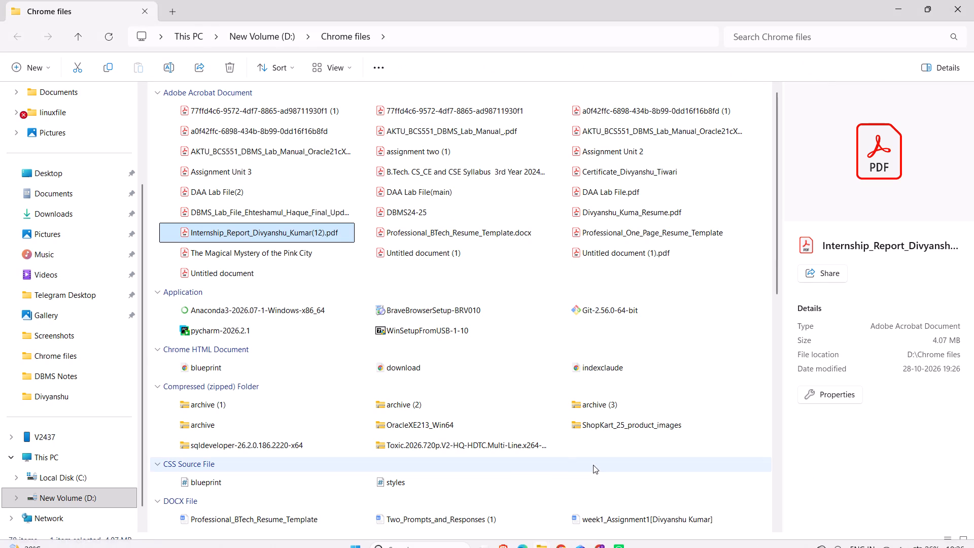
{"action": "left_click", "coordinate": [314, 229]}
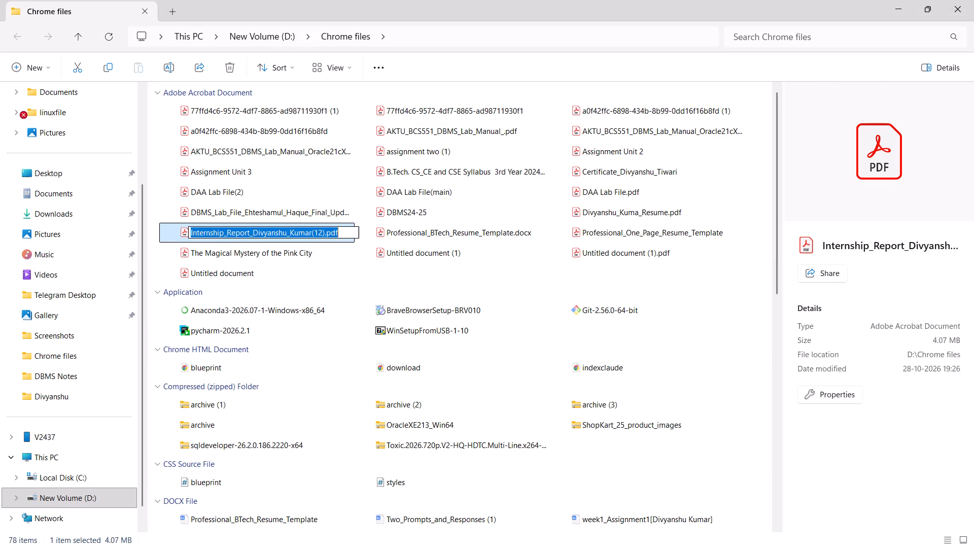
{"action": "left_click", "coordinate": [314, 229]}
{"action": "key", "text": "Return"}
{"action": "key", "text": "Return"}
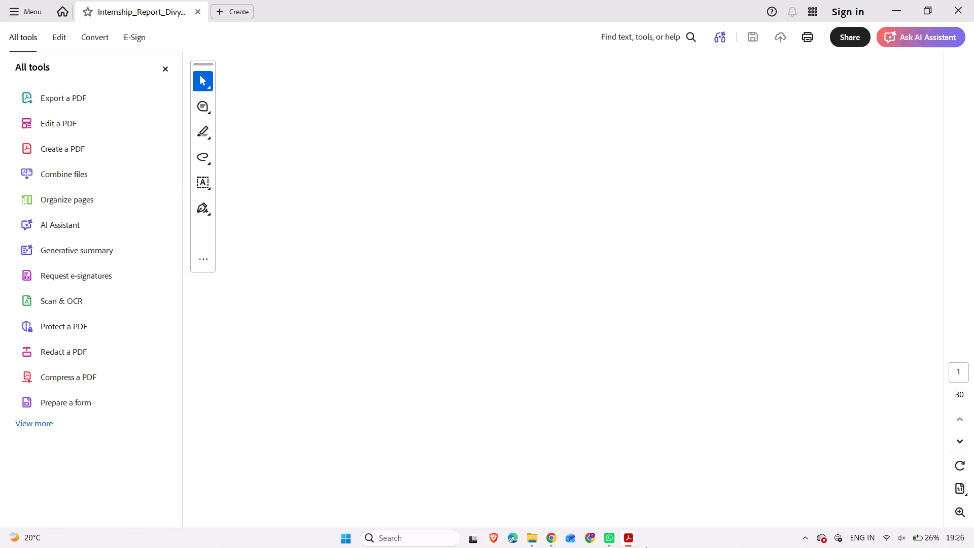
Review the exported report's cover and certificate pages, checking the signature placement on page 2, and minimise the viewer.
{"action": "scroll", "coordinate": [595, 378], "scroll_direction": "down", "scroll_amount": 6}
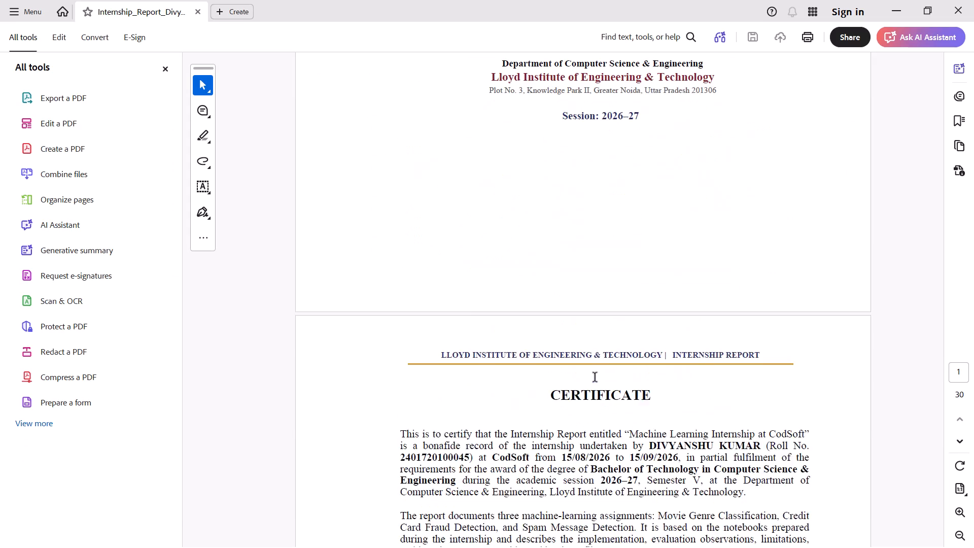
{"action": "scroll", "coordinate": [840, 322], "scroll_direction": "down", "scroll_amount": 2}
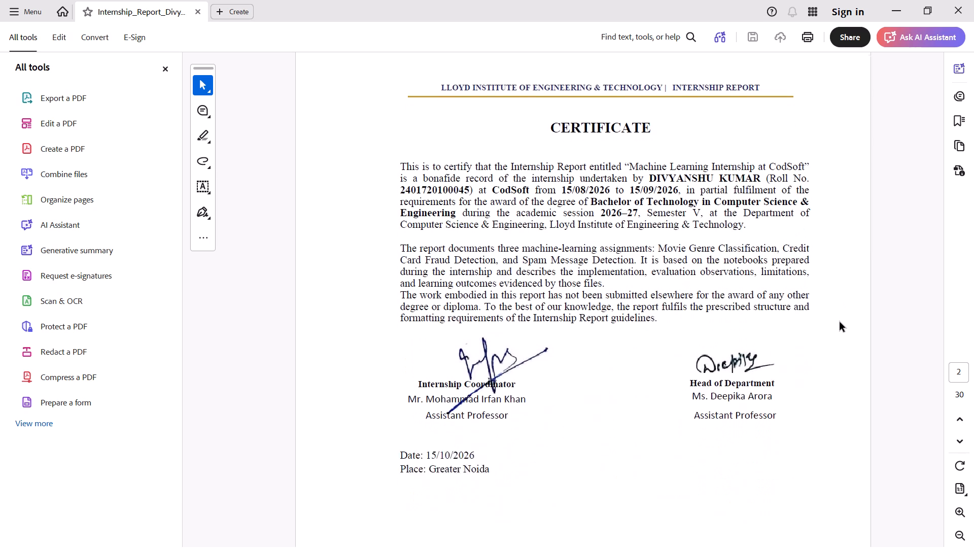
{"action": "scroll", "coordinate": [840, 322], "scroll_direction": "down", "scroll_amount": 2}
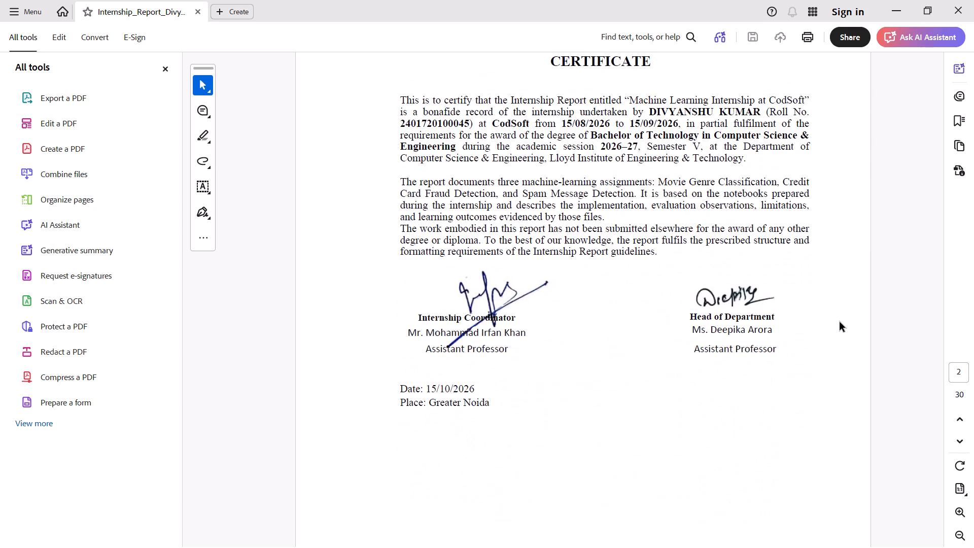
{"action": "scroll", "coordinate": [840, 322], "scroll_direction": "down", "scroll_amount": 1}
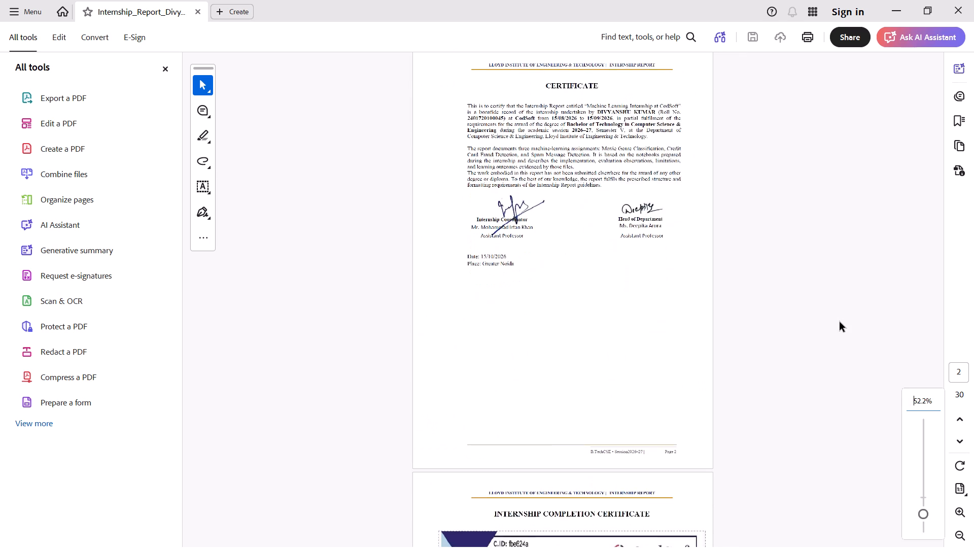
{"action": "scroll", "coordinate": [840, 322], "scroll_direction": "down", "scroll_amount": 1}
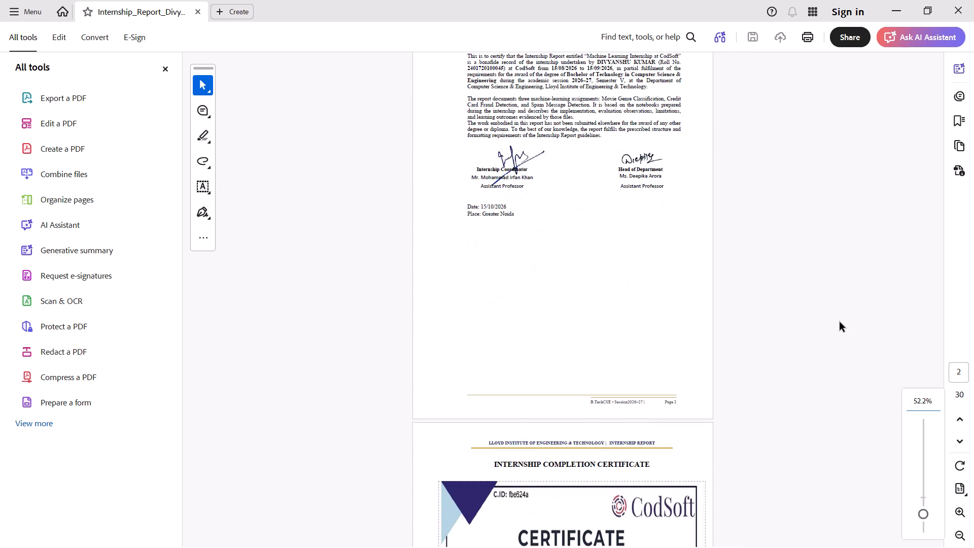
{"action": "scroll", "coordinate": [840, 322], "scroll_direction": "up", "scroll_amount": 7}
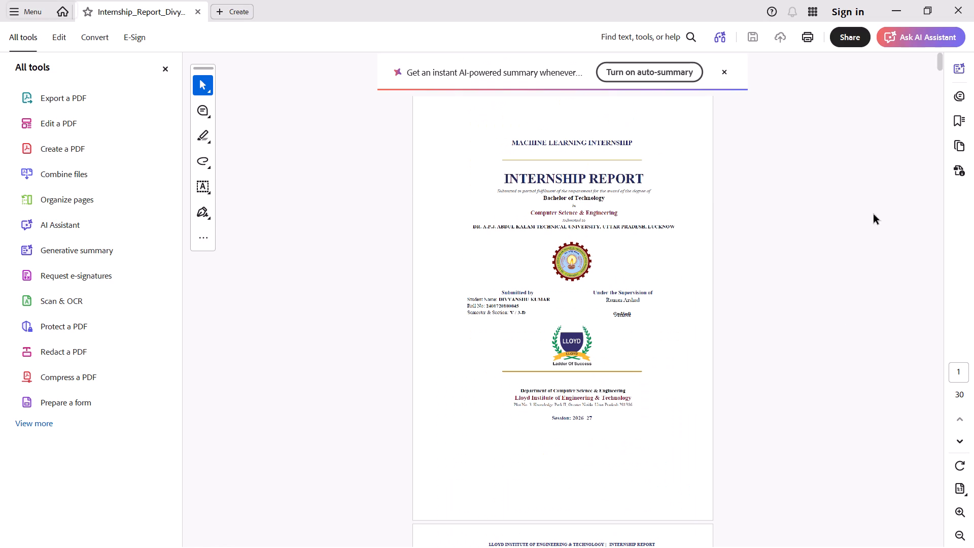
{"action": "left_click", "coordinate": [907, 16]}
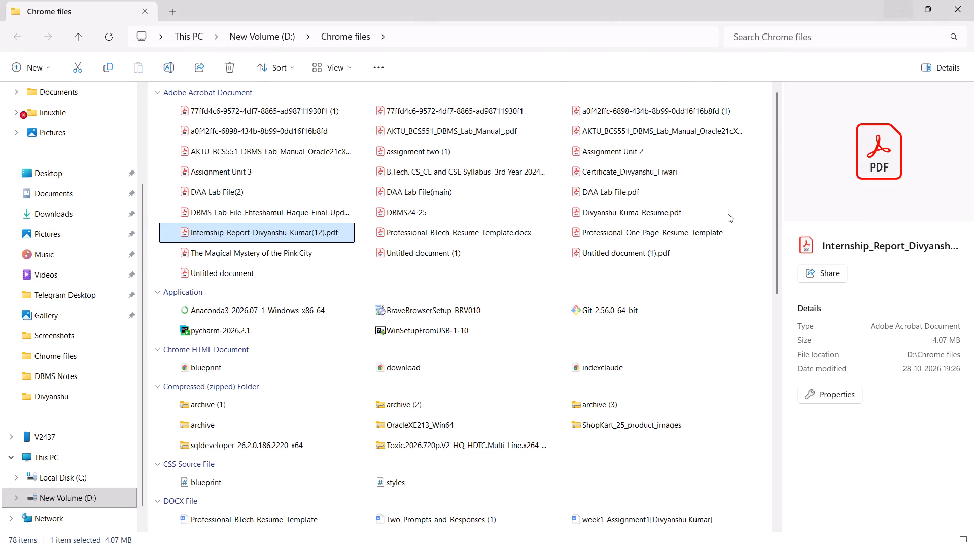